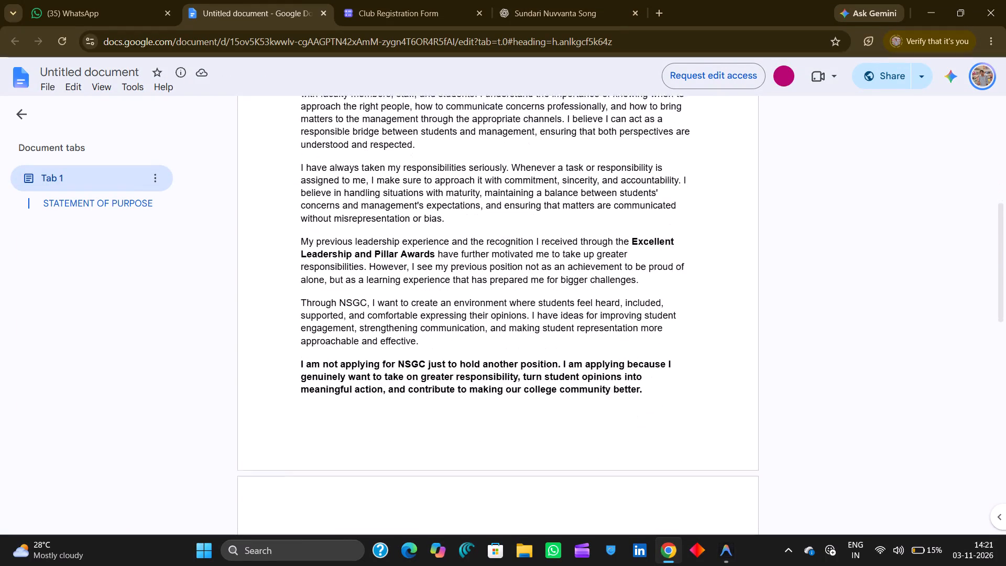
Review the reference Statement of Purpose for the Student General Council (NSGC) through its second page and back at its beginning.
{"action": "scroll", "coordinate": [403, 409], "scroll_direction": "down", "scroll_amount": 5}
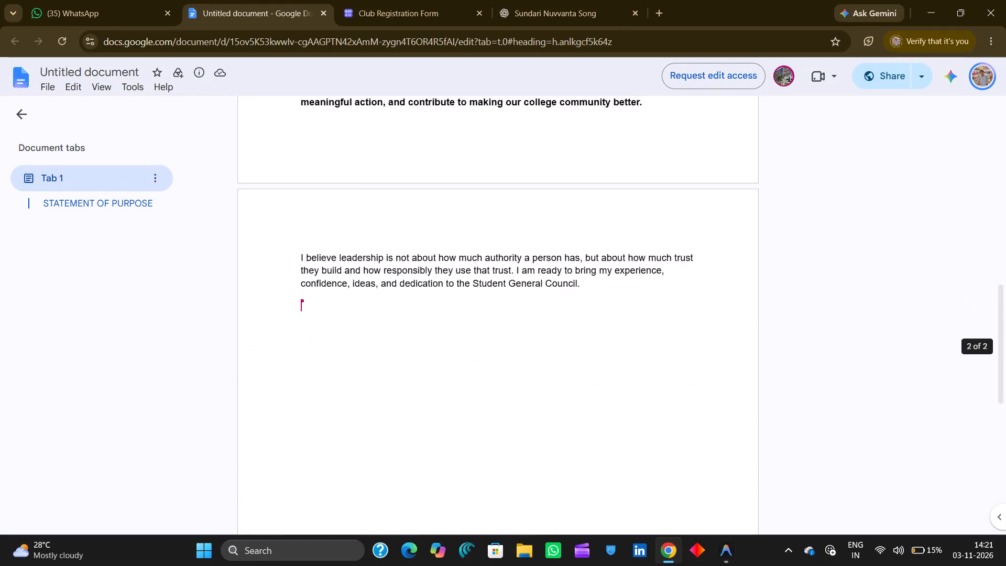
{"action": "scroll", "coordinate": [403, 409], "scroll_direction": "down", "scroll_amount": 1}
{"action": "scroll", "coordinate": [403, 409], "scroll_direction": "up", "scroll_amount": 12}
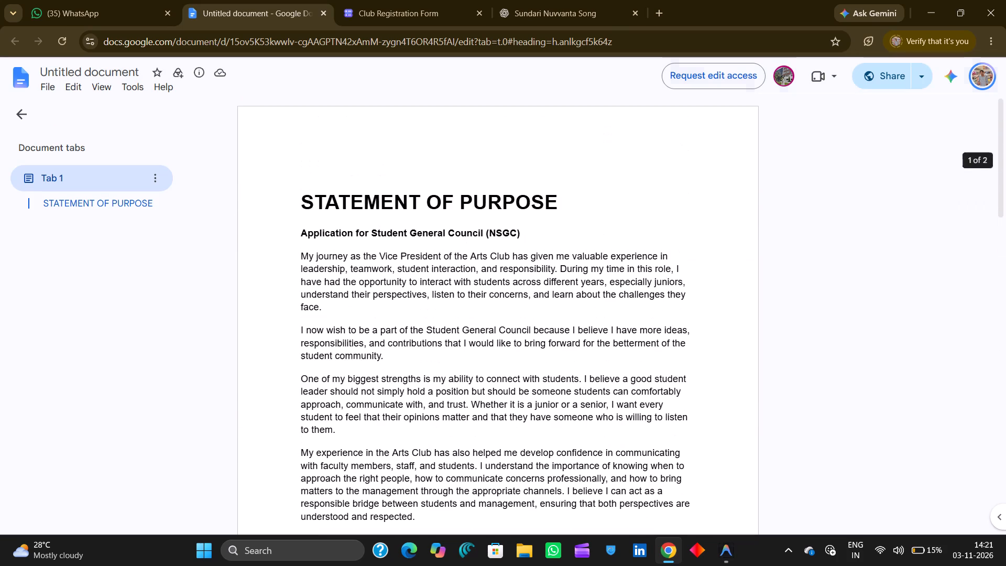
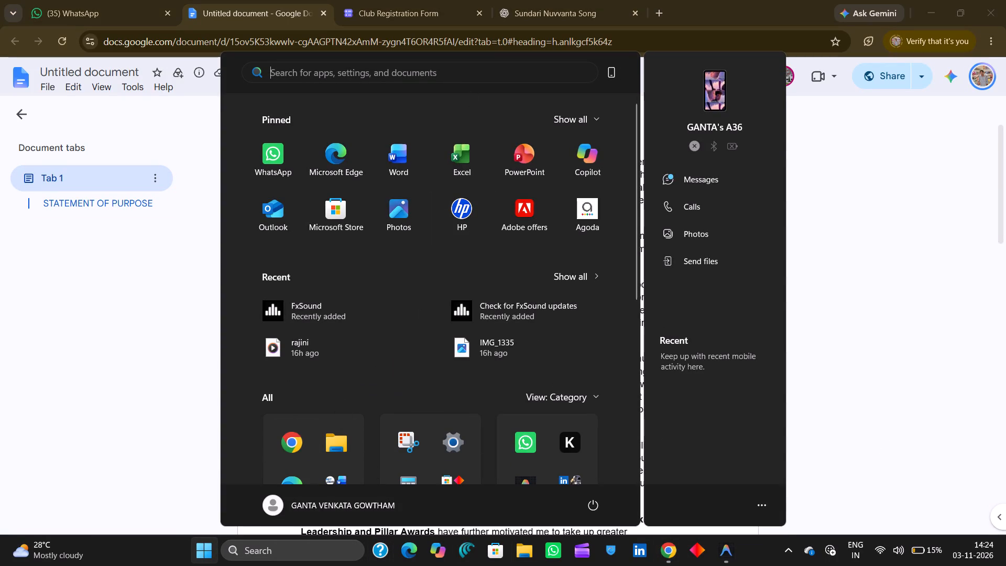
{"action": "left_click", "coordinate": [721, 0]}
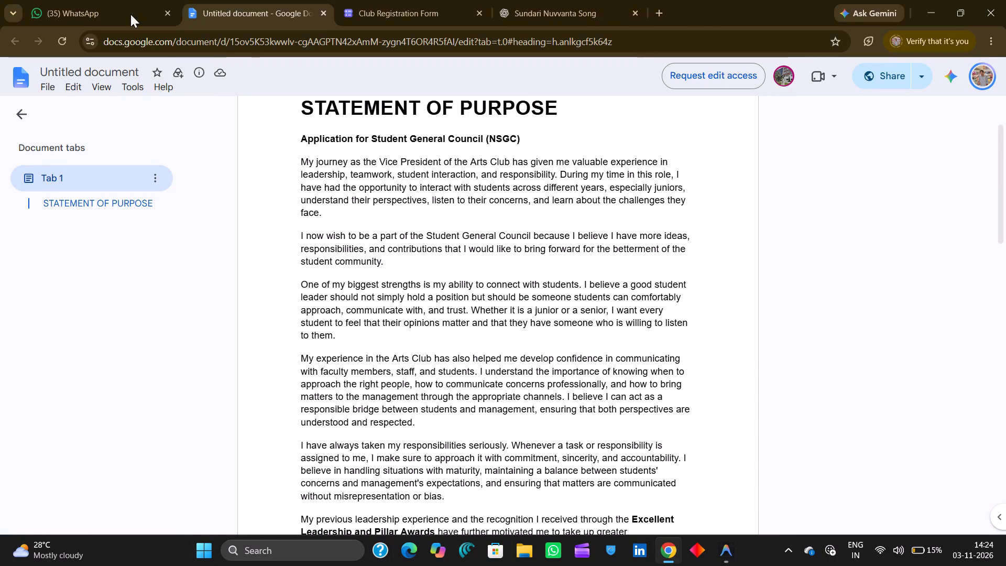
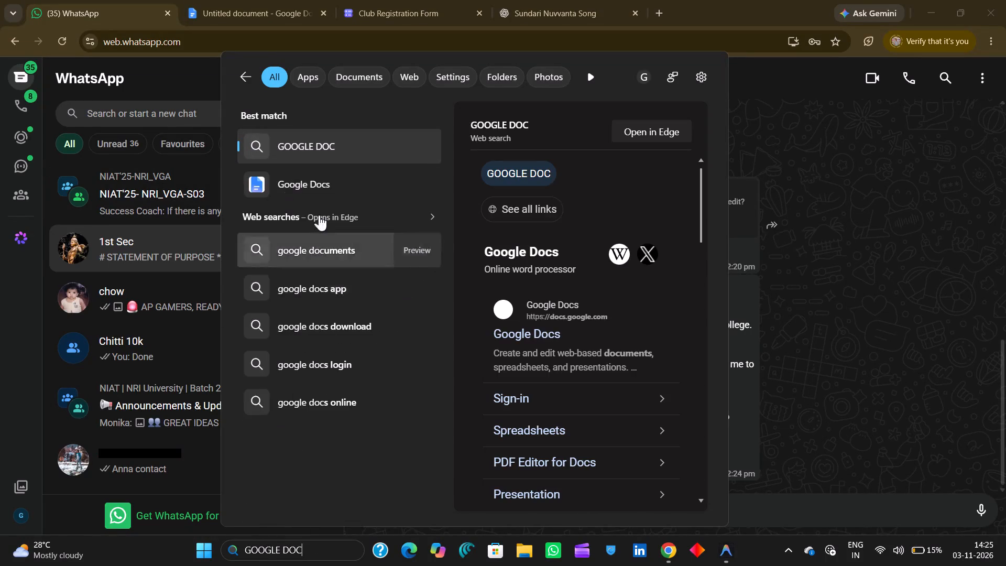
Open the Google Docs result from the Windows search for "GOOGLE DOC".
{"action": "left_click", "coordinate": [277, 188]}
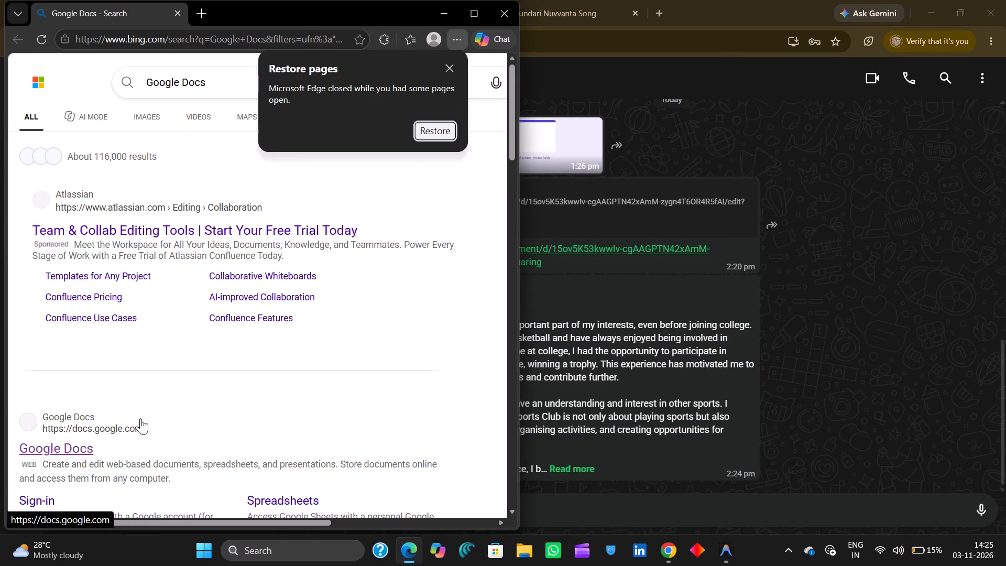
Open Google Docs from the search results, create a blank document and dismiss the page-restore prompt.
{"action": "scroll", "coordinate": [140, 418], "scroll_direction": "down", "scroll_amount": 1}
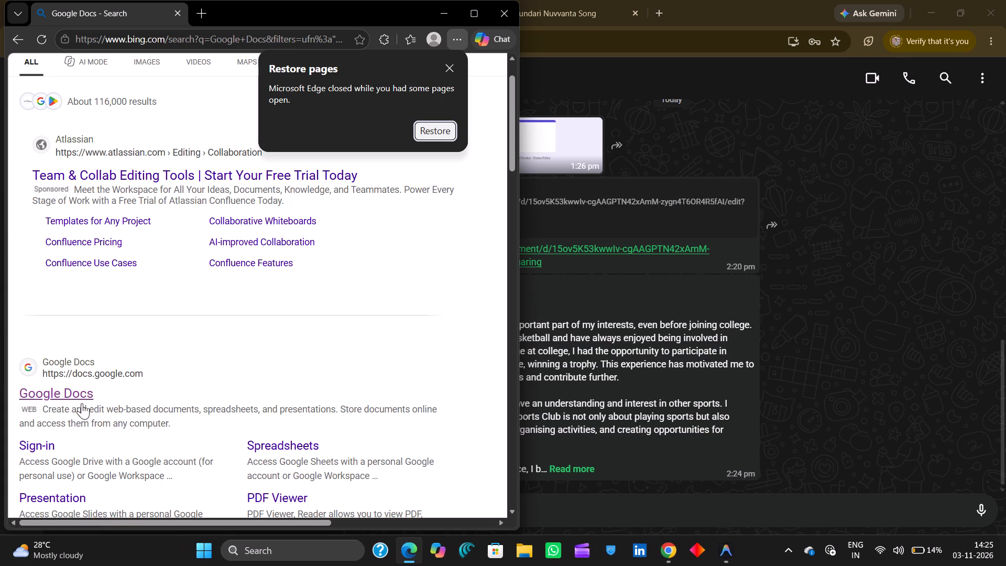
{"action": "left_click", "coordinate": [70, 391]}
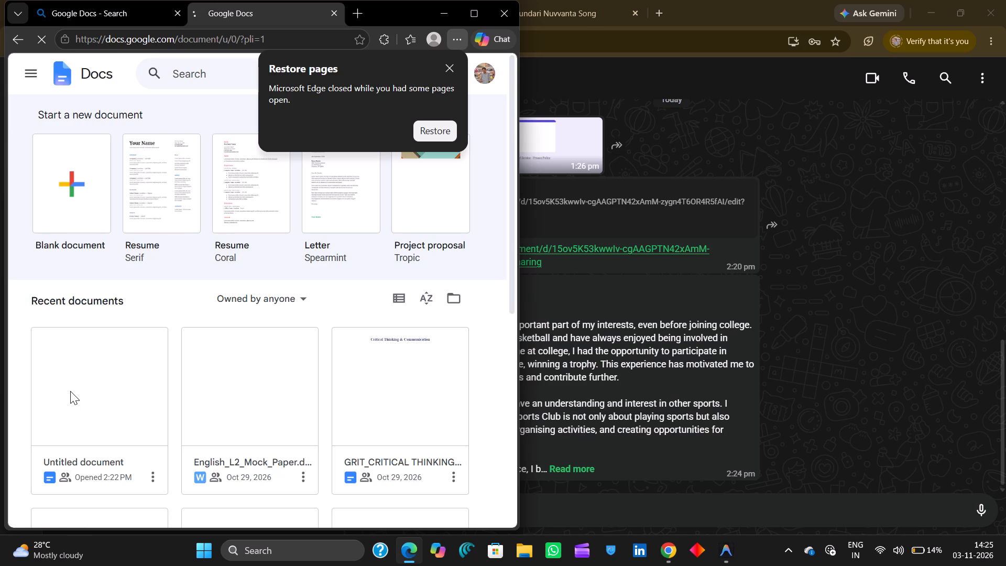
{"action": "left_click", "coordinate": [48, 210]}
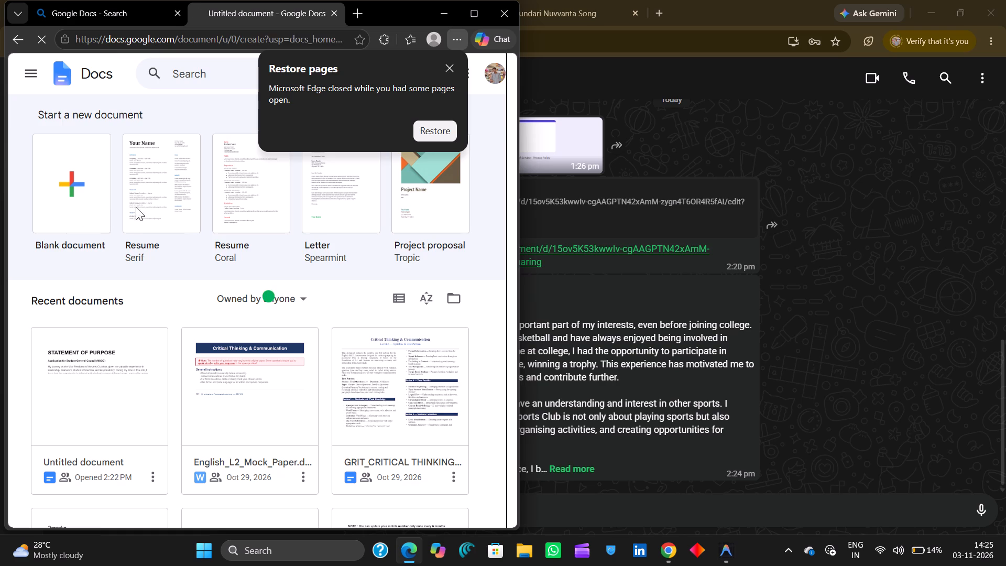
{"action": "left_click", "coordinate": [67, 187]}
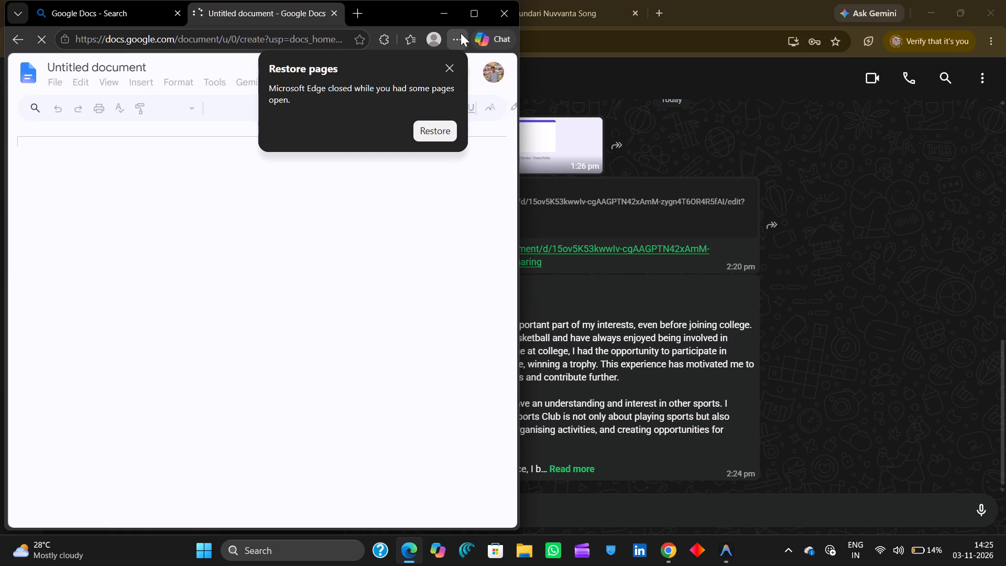
{"action": "left_click", "coordinate": [452, 67]}
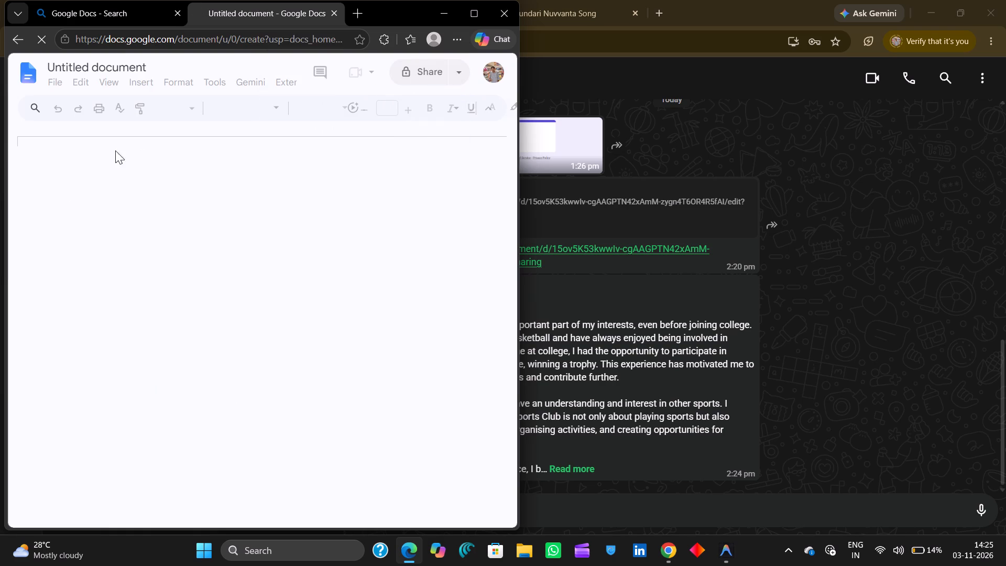
Maximize the browser window and paste the copied Sports Club Statement of Purpose text into the blank document.
{"action": "left_click", "coordinate": [71, 154]}
{"action": "left_click", "coordinate": [84, 150]}
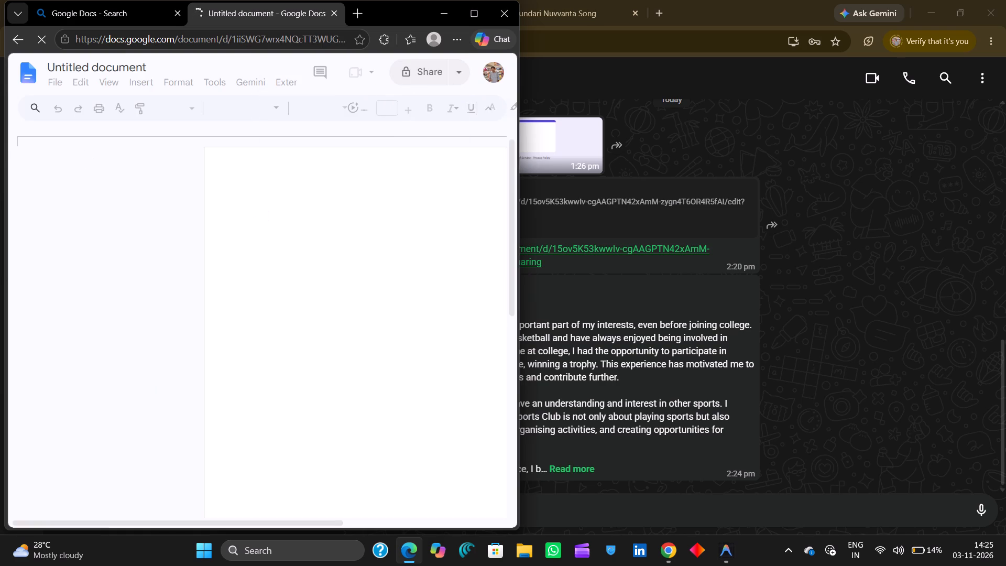
{"action": "left_click", "coordinate": [312, 232]}
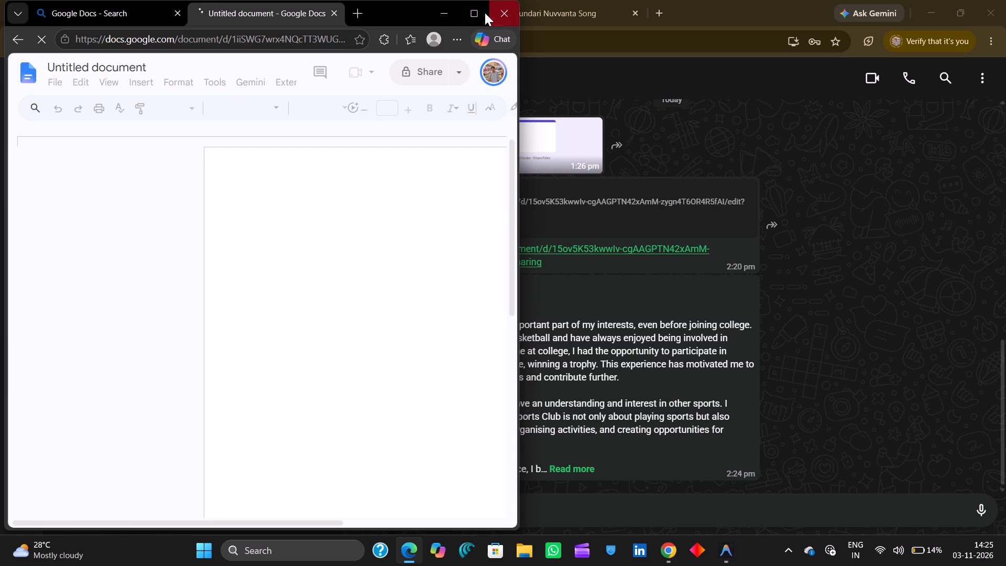
{"action": "left_click", "coordinate": [463, 20]}
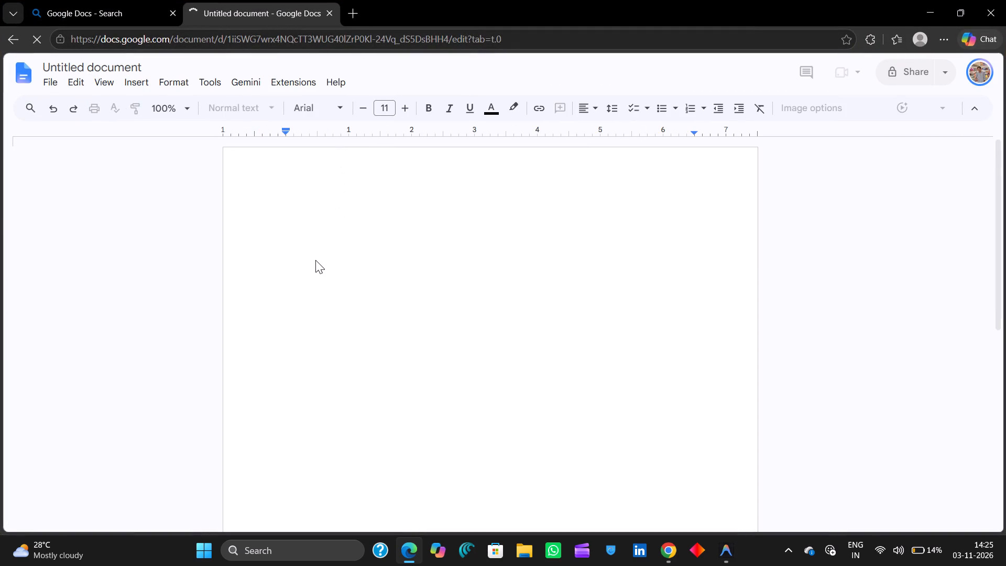
{"action": "key", "text": "ctrl+v"}
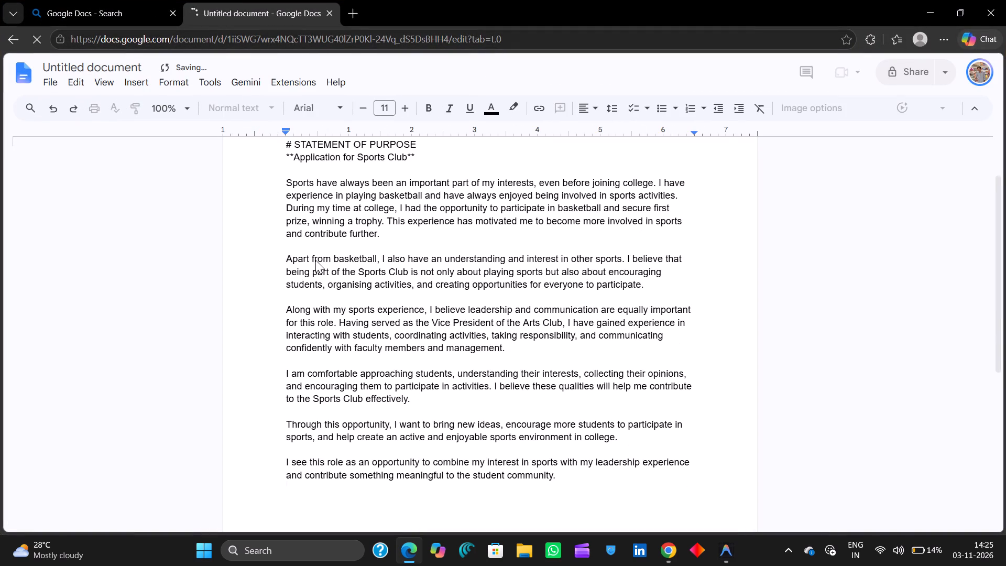
Delete the stray "#" before STATEMENT OF PURPOSE and the "**" marks around "Application for Sports Club".
{"action": "scroll", "coordinate": [315, 260], "scroll_direction": "up", "scroll_amount": 1}
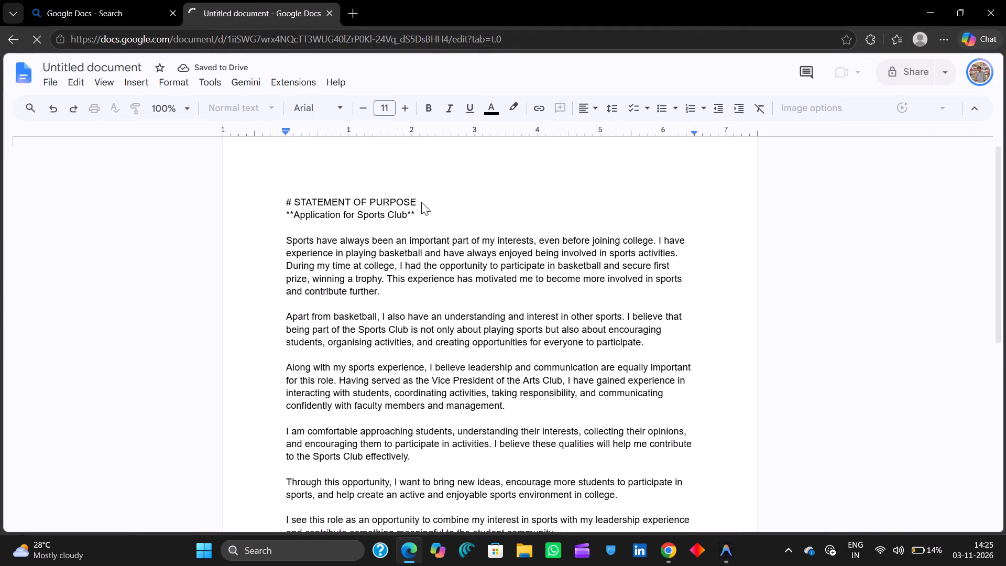
{"action": "left_click", "coordinate": [419, 220]}
{"action": "key", "text": "BackSpace"}
{"action": "key", "text": "BackSpace"}
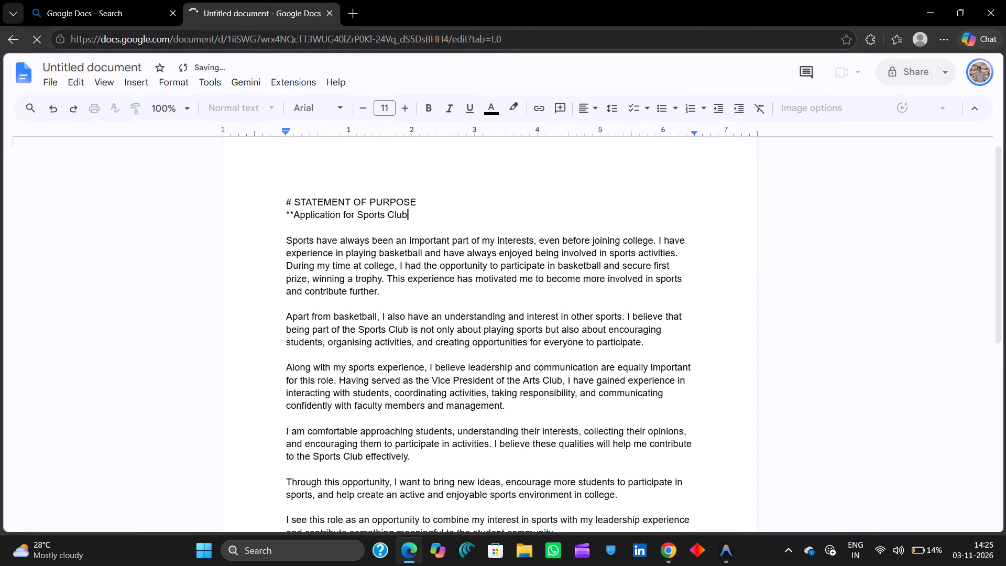
{"action": "left_click", "coordinate": [290, 208]}
{"action": "key", "text": "BackSpace"}
{"action": "key", "text": "BackSpace"}
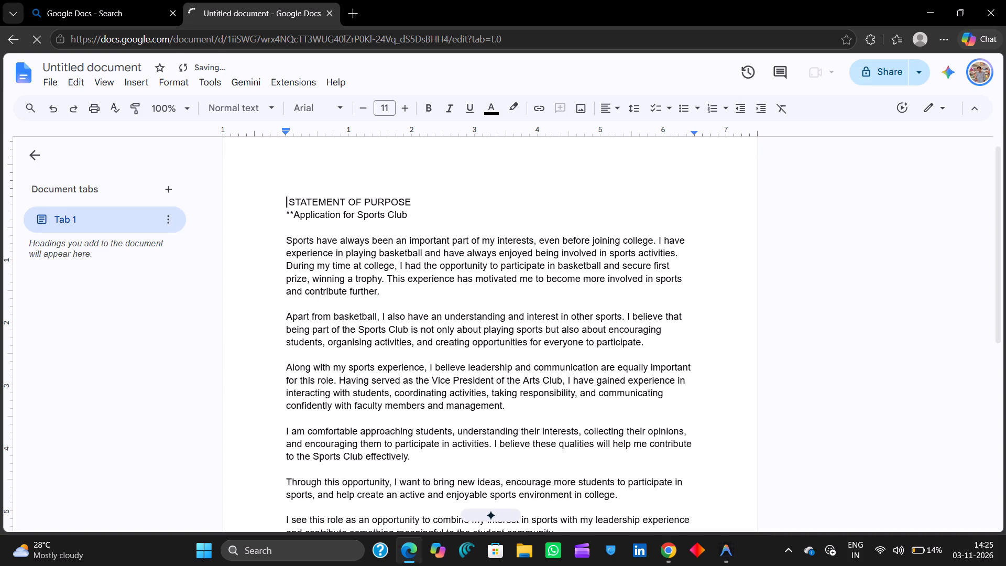
{"action": "left_click", "coordinate": [292, 212]}
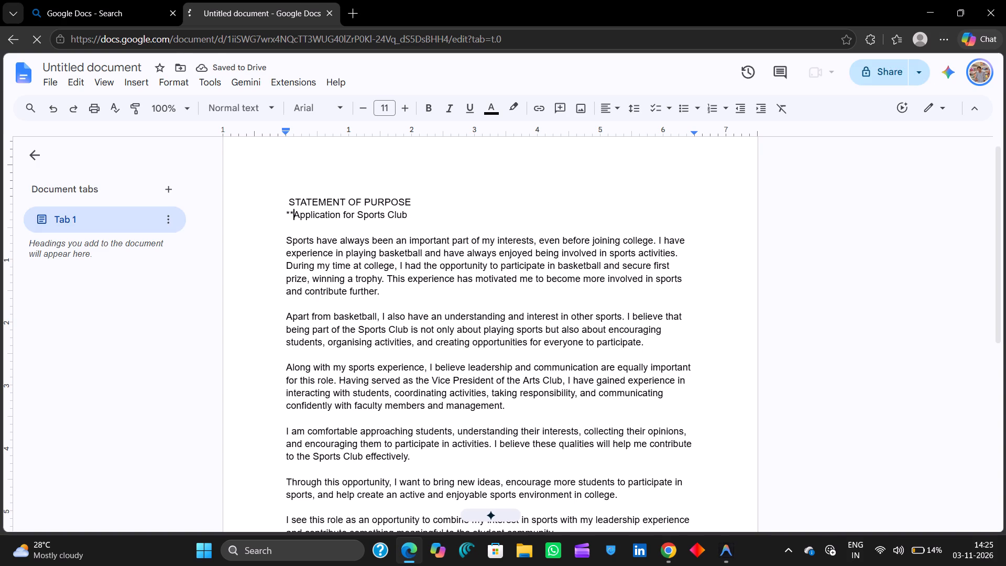
{"action": "key", "text": "BackSpace"}
{"action": "key", "text": "BackSpace"}
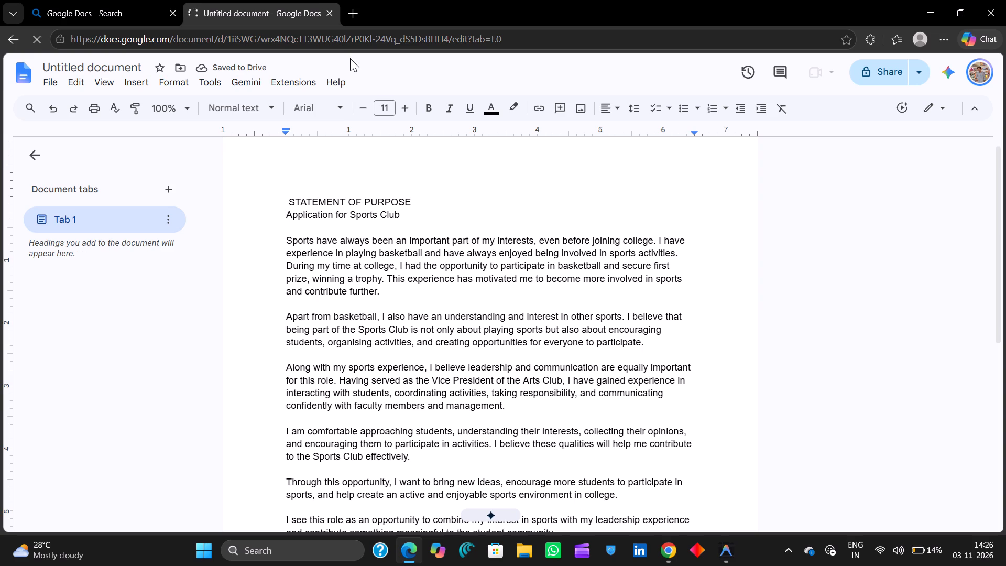
Format the STATEMENT OF PURPOSE heading as bold italic with font size 23.
{"action": "left_click_drag", "start_coordinate": [411, 202], "coordinate": [335, 206]}
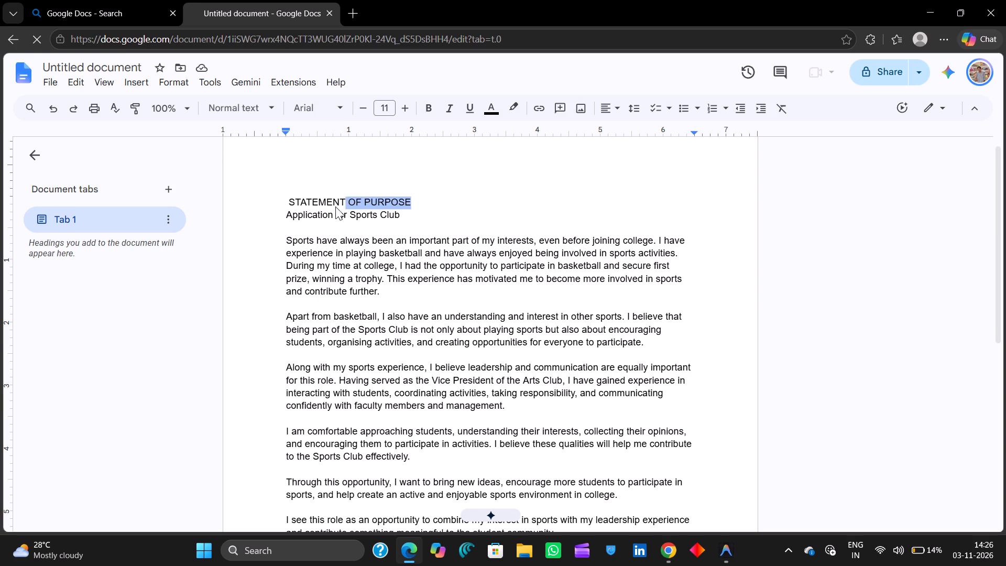
{"action": "left_click_drag", "start_coordinate": [335, 206], "coordinate": [283, 208]}
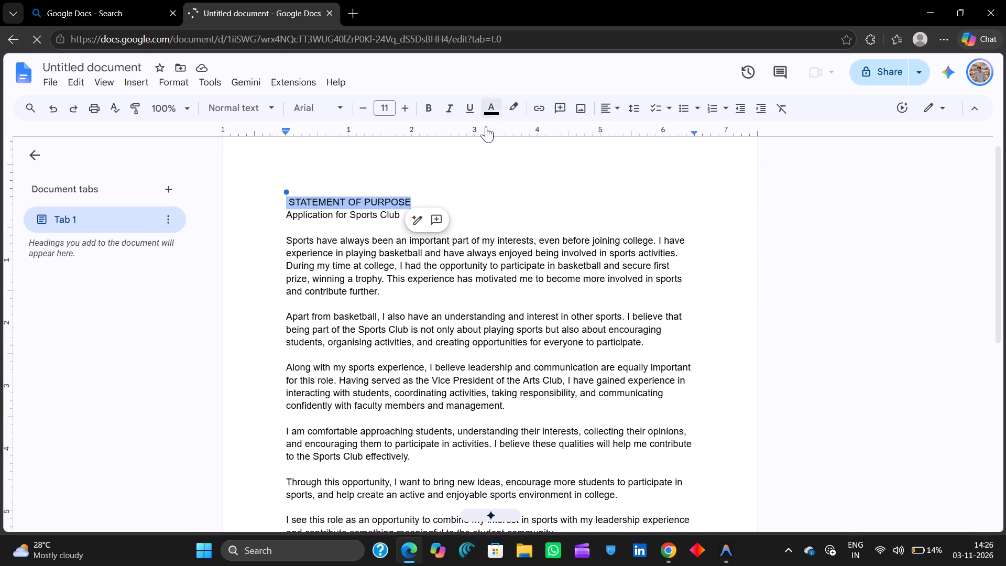
{"action": "scroll", "coordinate": [485, 262], "scroll_direction": "down", "scroll_amount": 3}
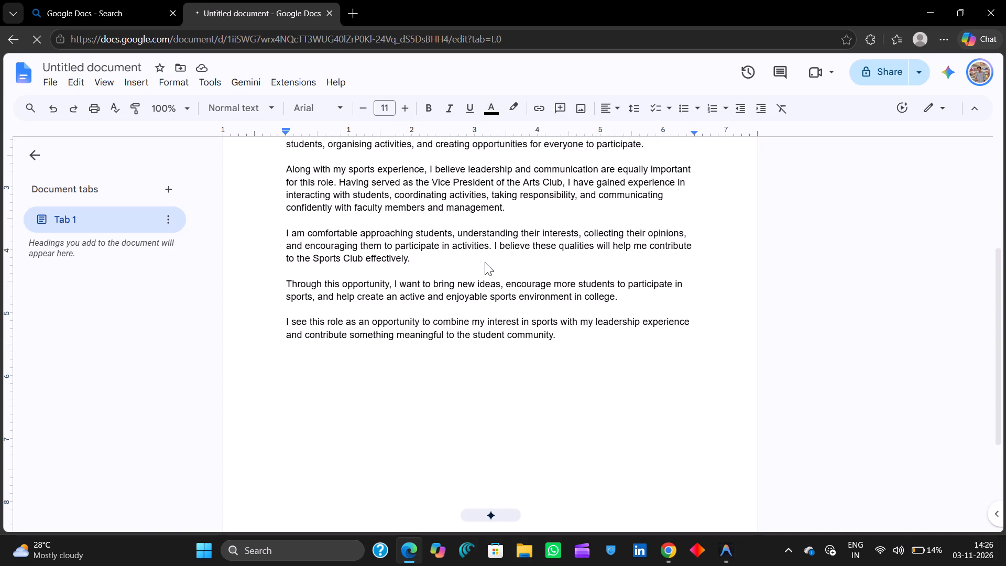
{"action": "scroll", "coordinate": [485, 262], "scroll_direction": "up", "scroll_amount": 4}
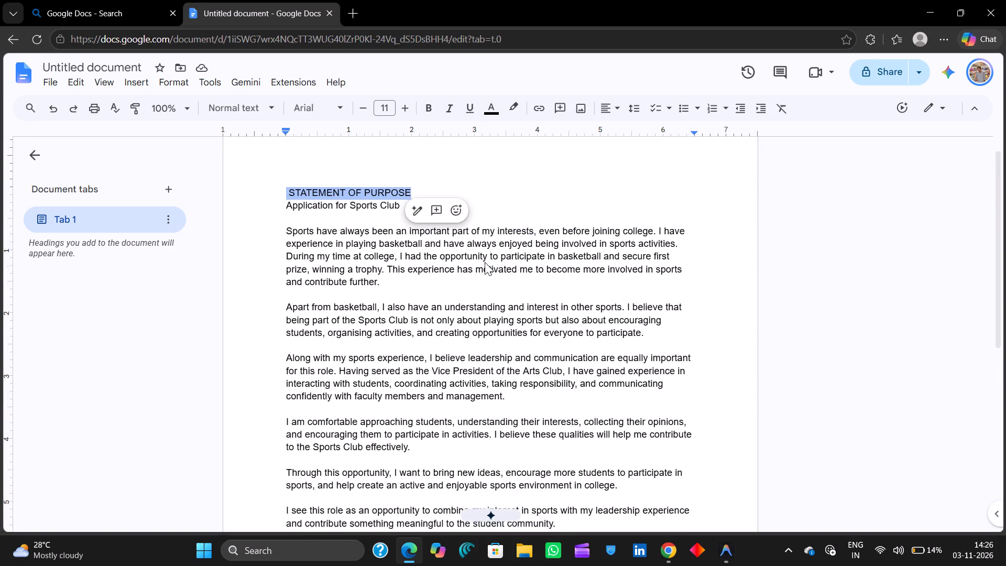
{"action": "scroll", "coordinate": [485, 262], "scroll_direction": "up", "scroll_amount": 1}
{"action": "left_click", "coordinate": [430, 104]}
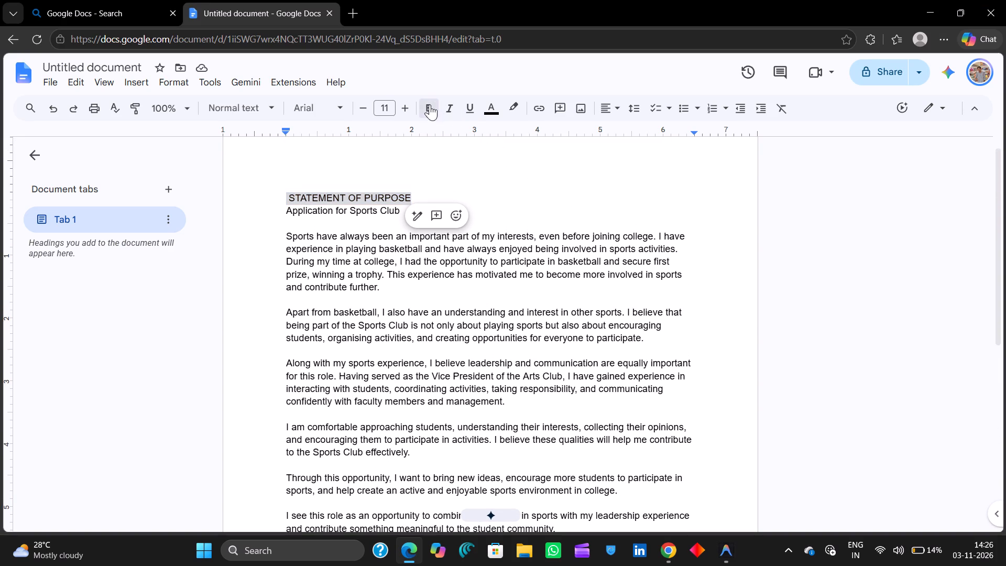
{"action": "left_click", "coordinate": [449, 107]}
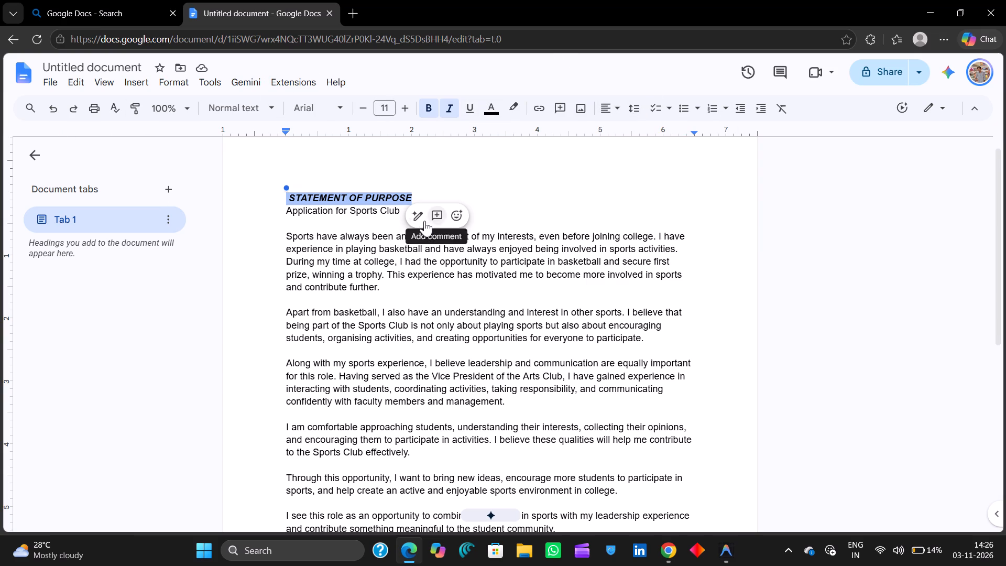
{"action": "left_click", "coordinate": [406, 109]}
{"action": "triple_click", "coordinate": [406, 109]}
{"action": "triple_click", "coordinate": [406, 109]}
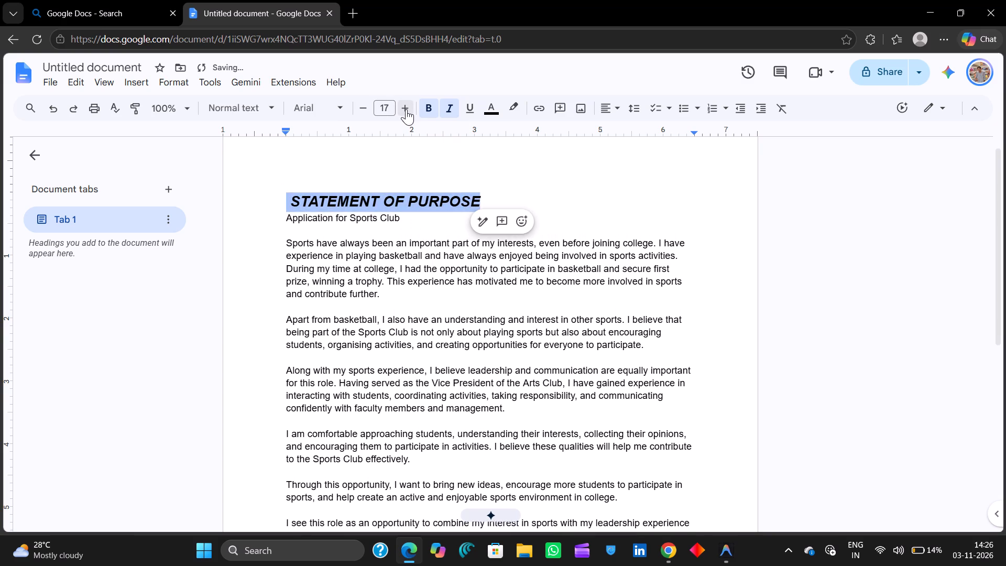
{"action": "triple_click", "coordinate": [406, 109]}
{"action": "double_click", "coordinate": [406, 109]}
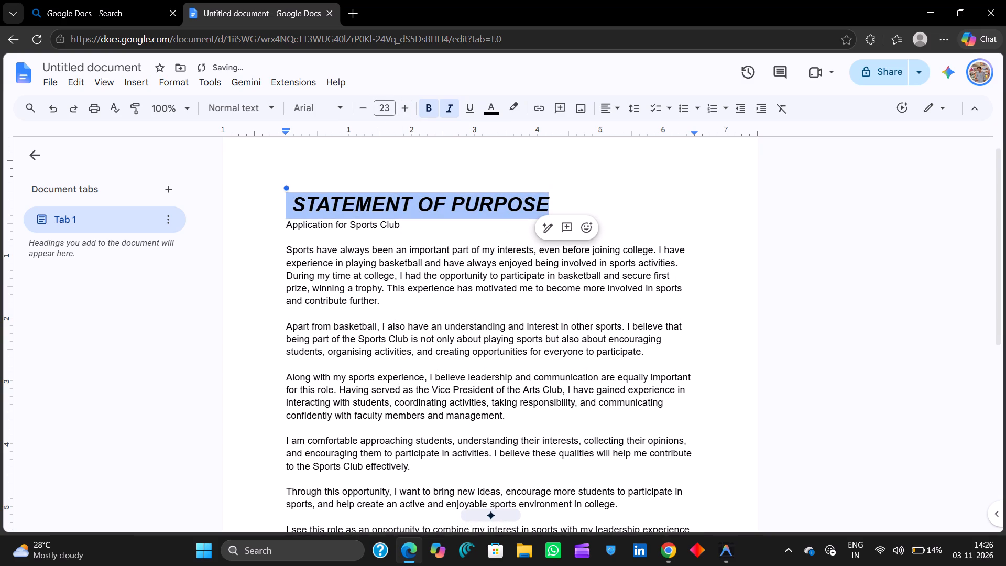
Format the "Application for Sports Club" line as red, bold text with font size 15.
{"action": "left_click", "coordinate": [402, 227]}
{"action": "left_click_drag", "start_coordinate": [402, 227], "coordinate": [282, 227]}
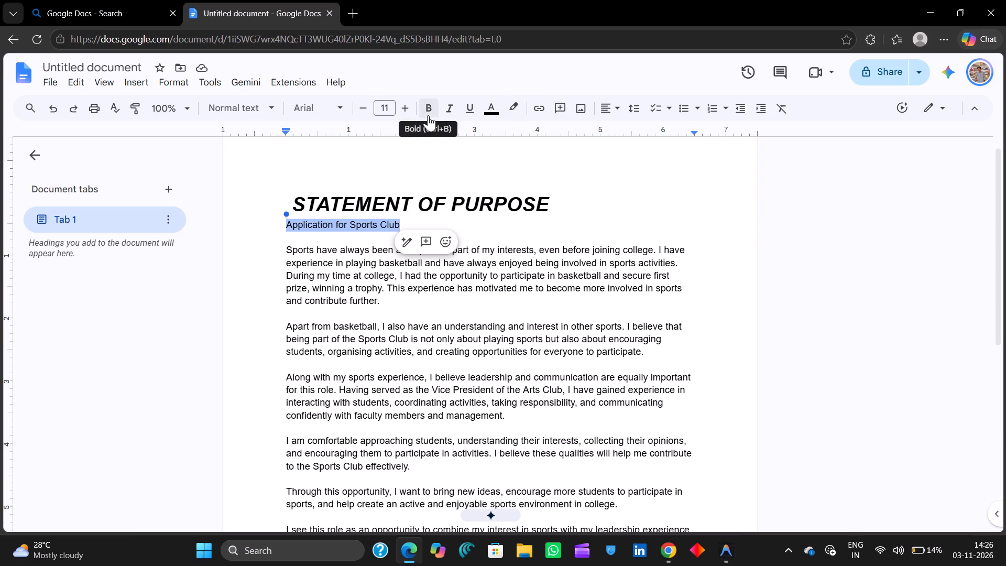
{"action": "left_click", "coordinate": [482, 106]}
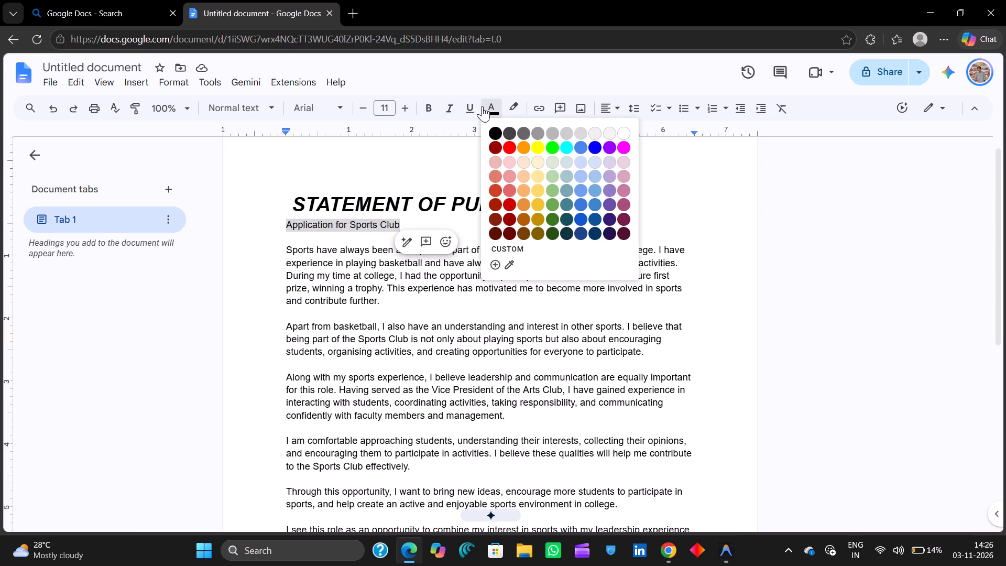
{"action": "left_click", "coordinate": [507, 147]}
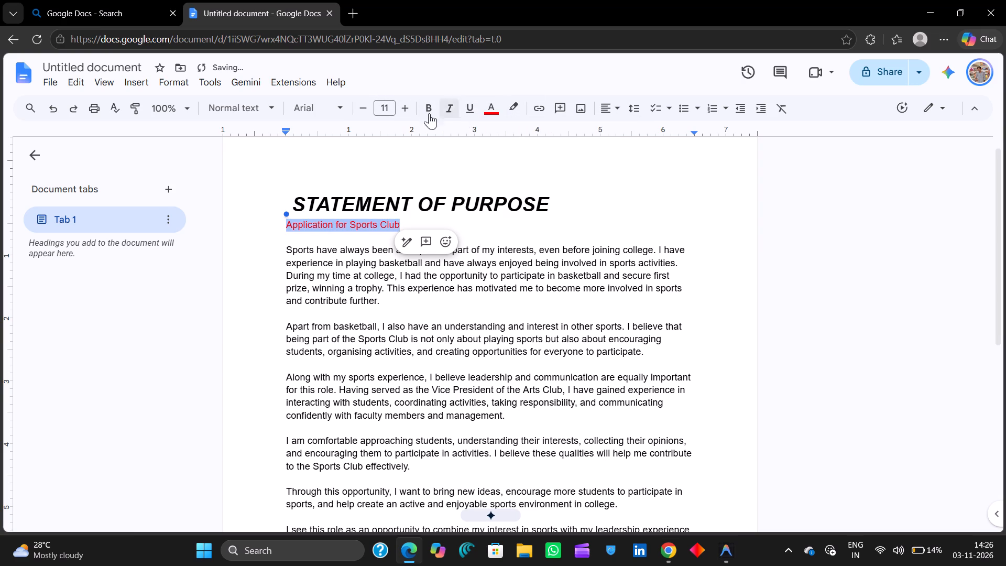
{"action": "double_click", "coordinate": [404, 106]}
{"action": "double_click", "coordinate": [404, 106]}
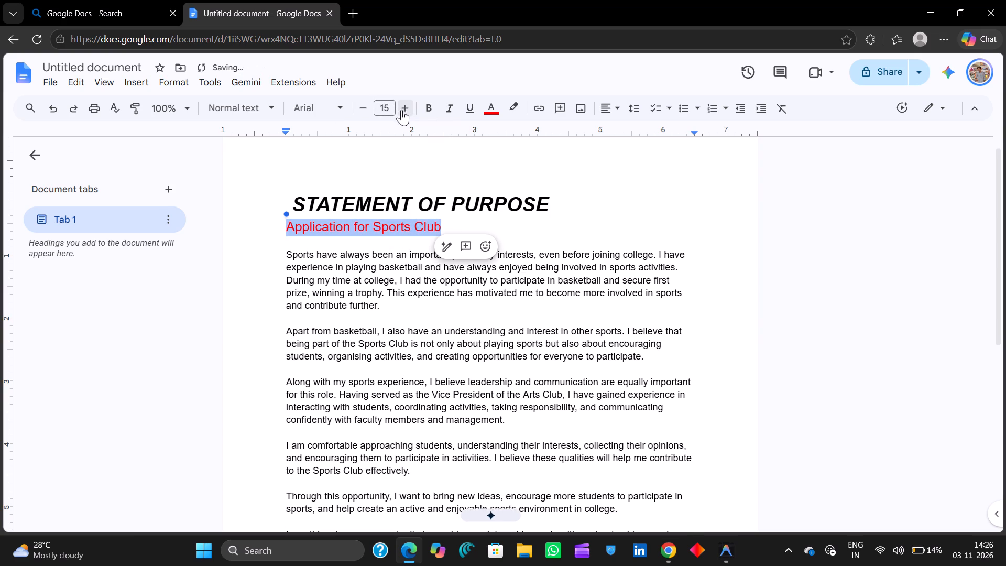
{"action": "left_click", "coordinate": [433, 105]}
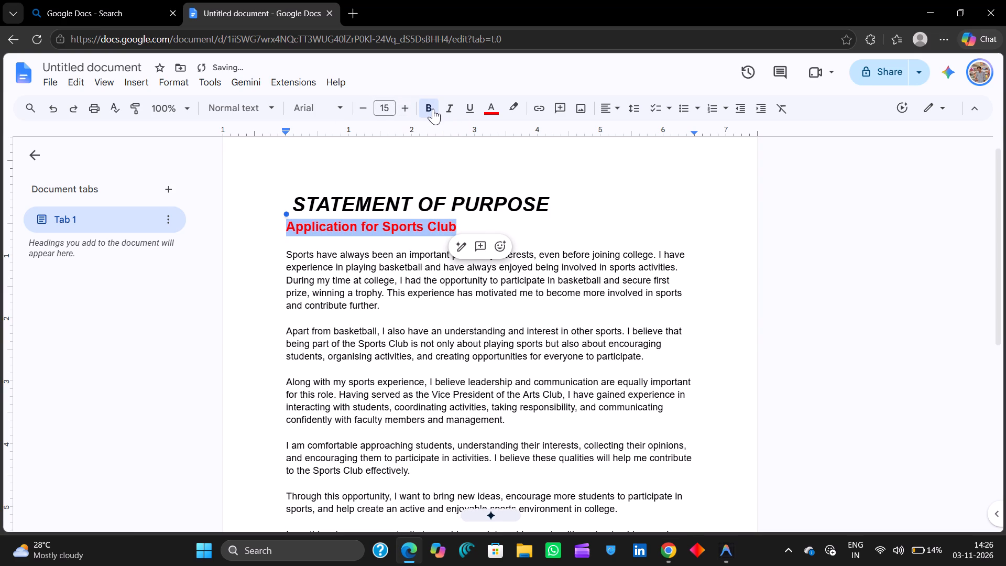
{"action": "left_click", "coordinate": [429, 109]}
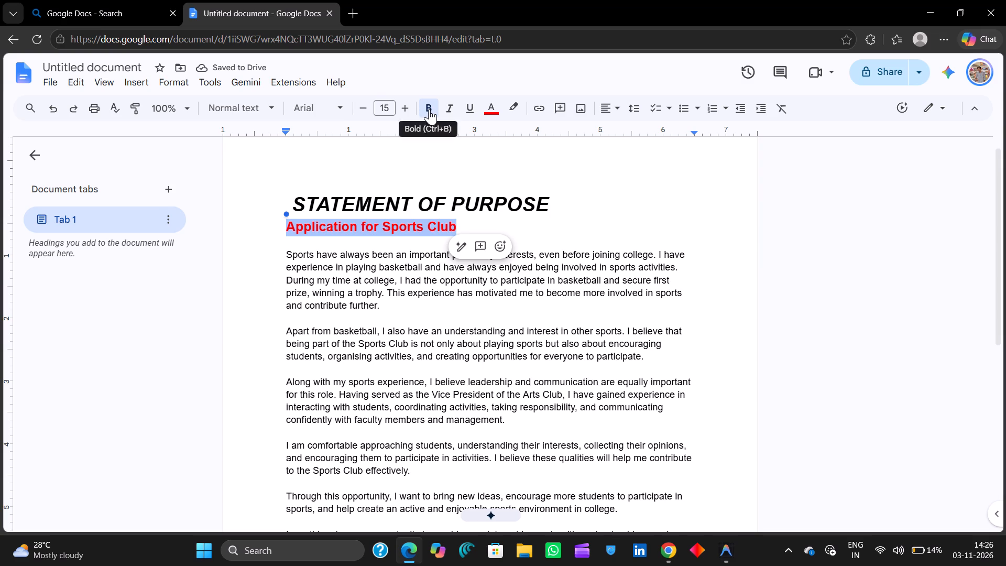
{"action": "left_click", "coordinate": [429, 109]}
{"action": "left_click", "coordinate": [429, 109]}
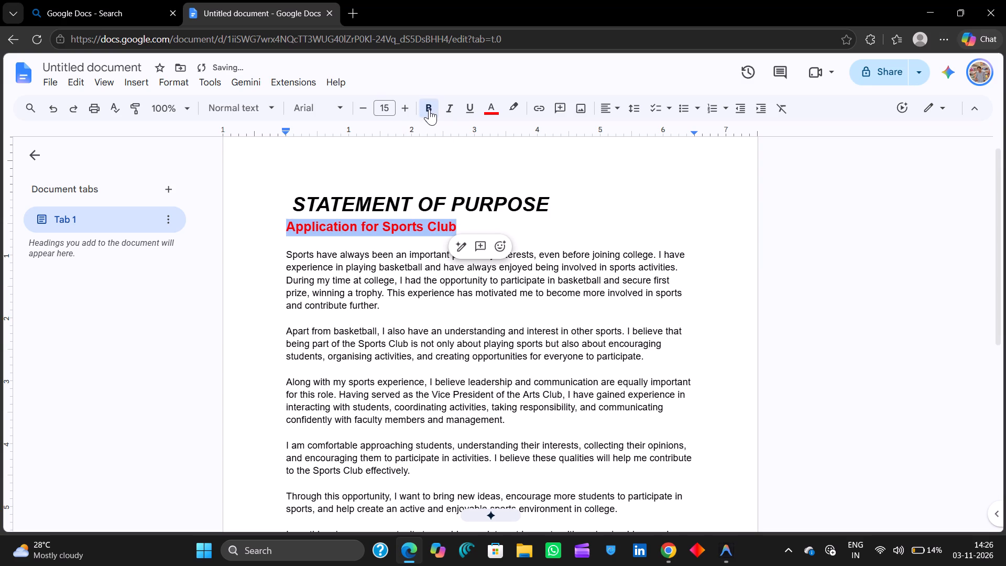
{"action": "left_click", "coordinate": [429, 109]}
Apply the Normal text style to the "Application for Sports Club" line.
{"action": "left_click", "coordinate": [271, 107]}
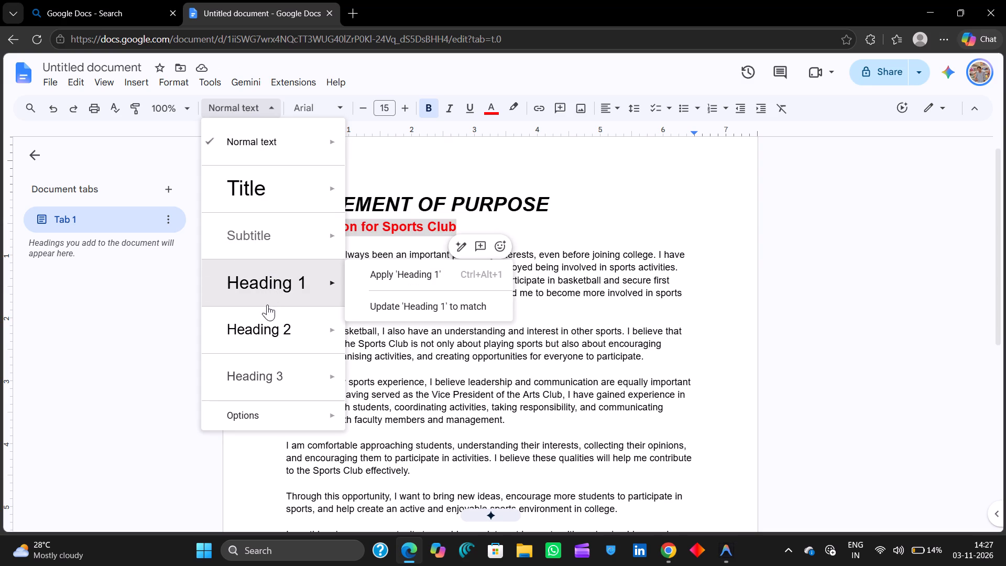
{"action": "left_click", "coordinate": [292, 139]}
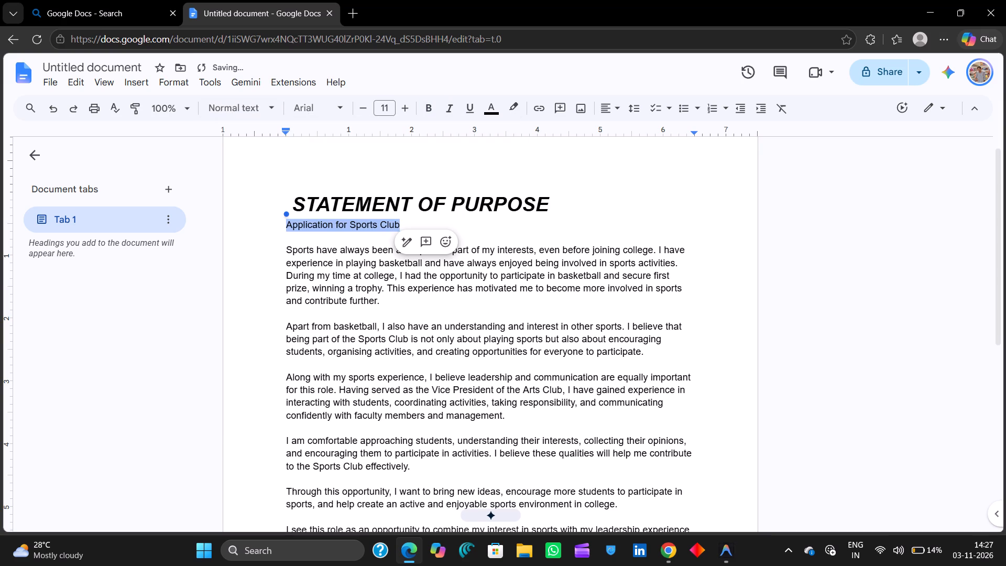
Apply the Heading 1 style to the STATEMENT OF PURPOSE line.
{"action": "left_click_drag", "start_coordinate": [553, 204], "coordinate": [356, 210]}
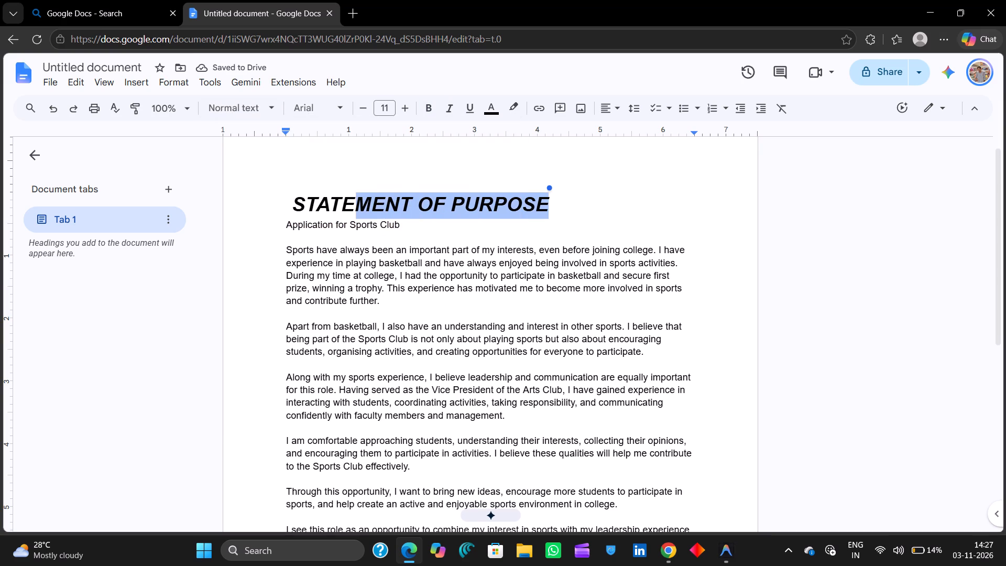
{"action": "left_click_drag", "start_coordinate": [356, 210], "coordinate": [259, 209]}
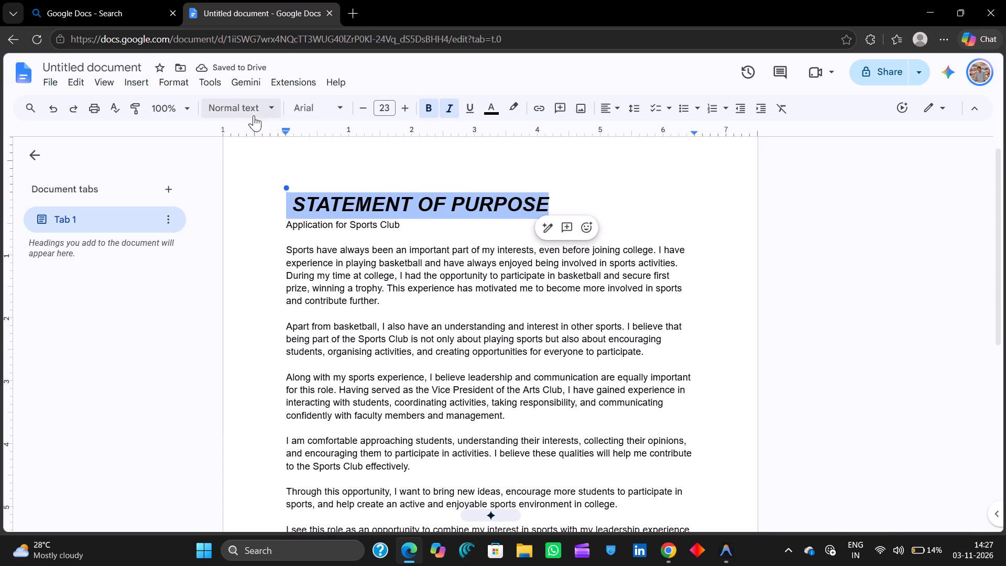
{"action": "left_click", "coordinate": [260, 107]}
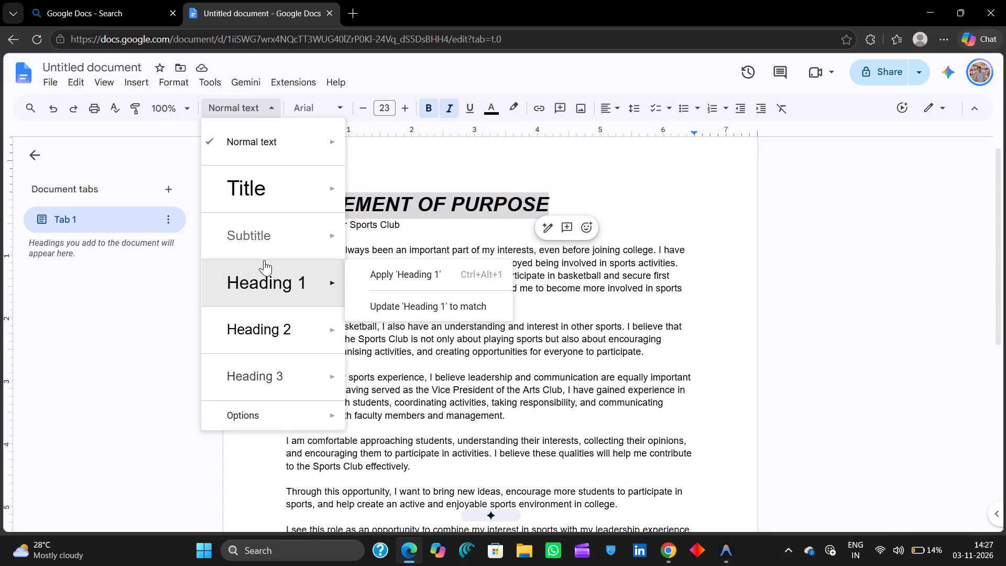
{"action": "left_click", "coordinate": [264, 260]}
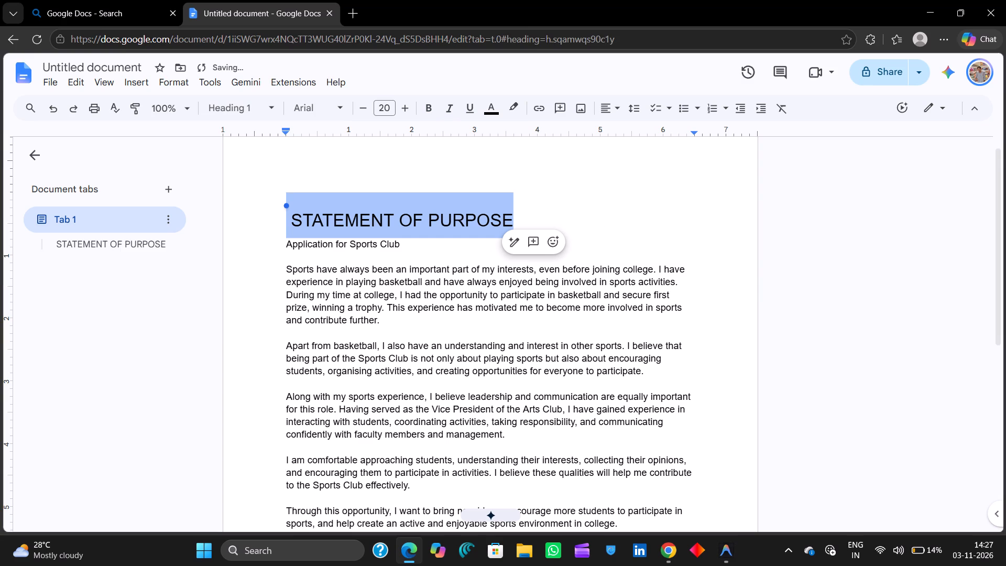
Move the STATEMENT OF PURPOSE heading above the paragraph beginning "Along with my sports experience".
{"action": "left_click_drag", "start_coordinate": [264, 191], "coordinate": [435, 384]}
Delete the closing paragraph beginning "I see this role as an opportunity", working backwards into the end of the preceding paragraph.
{"action": "scroll", "coordinate": [476, 427], "scroll_direction": "down", "scroll_amount": 2}
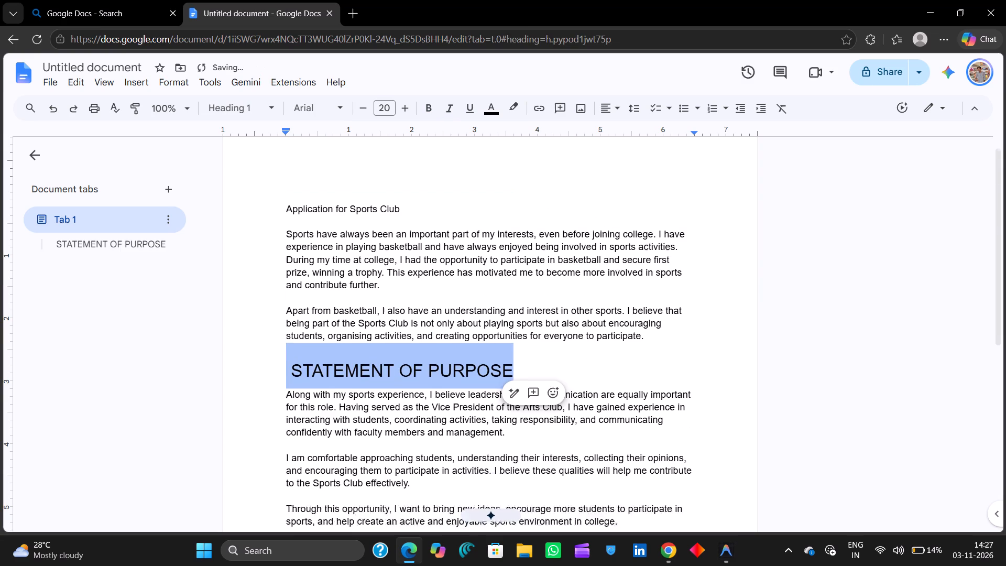
{"action": "scroll", "coordinate": [476, 427], "scroll_direction": "down", "scroll_amount": 5}
{"action": "left_click", "coordinate": [593, 277]}
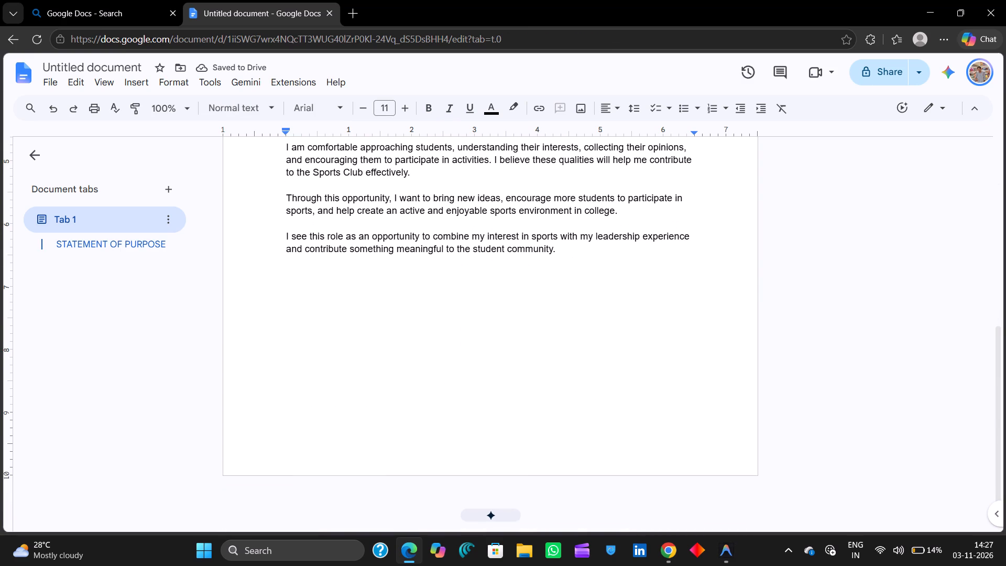
{"action": "key", "text": "BackSpace"}
{"action": "key", "text": "BackSpace"}
{"action": "key", "text": "BackSpace"}
{"action": "key", "text": "BackSpace"}
{"action": "key", "text": "BackSpace"}
{"action": "key", "text": "BackSpace"}
{"action": "key", "text": "BackSpace"}
{"action": "key", "text": "BackSpace"}
{"action": "key", "text": "BackSpace"}
{"action": "key", "text": "BackSpace"}
{"action": "key", "text": "BackSpace"}
{"action": "key", "text": "BackSpace"}
{"action": "key", "text": "BackSpace"}
{"action": "key", "text": "BackSpace"}
{"action": "key", "text": "BackSpace"}
{"action": "key", "text": "BackSpace"}
{"action": "key", "text": "BackSpace"}
{"action": "key", "text": "BackSpace"}
{"action": "key", "text": "BackSpace"}
{"action": "key", "text": "BackSpace"}
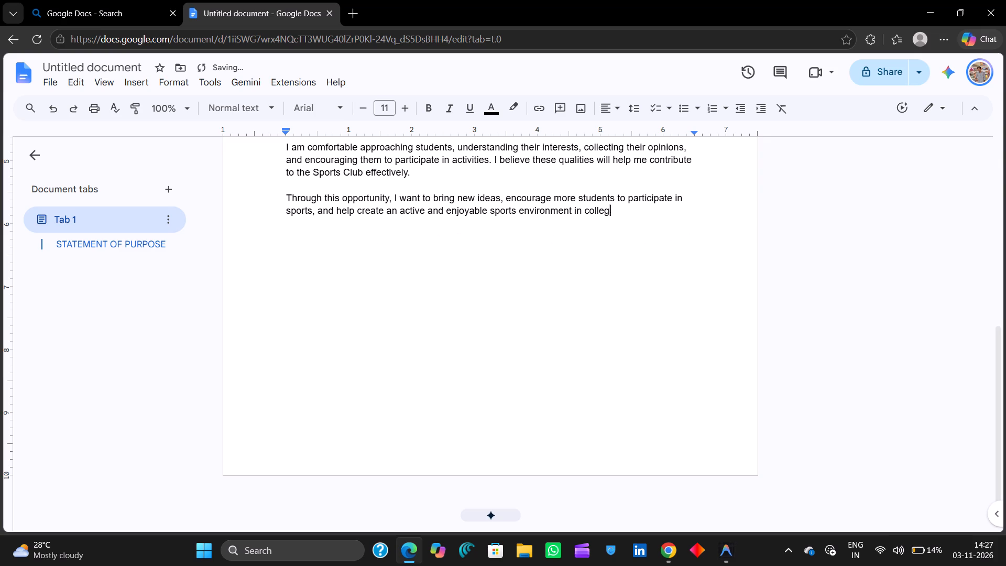
Delete all the remaining text to leave the document blank, and place the cursor at its start.
{"action": "scroll", "coordinate": [551, 331], "scroll_direction": "up", "scroll_amount": 4}
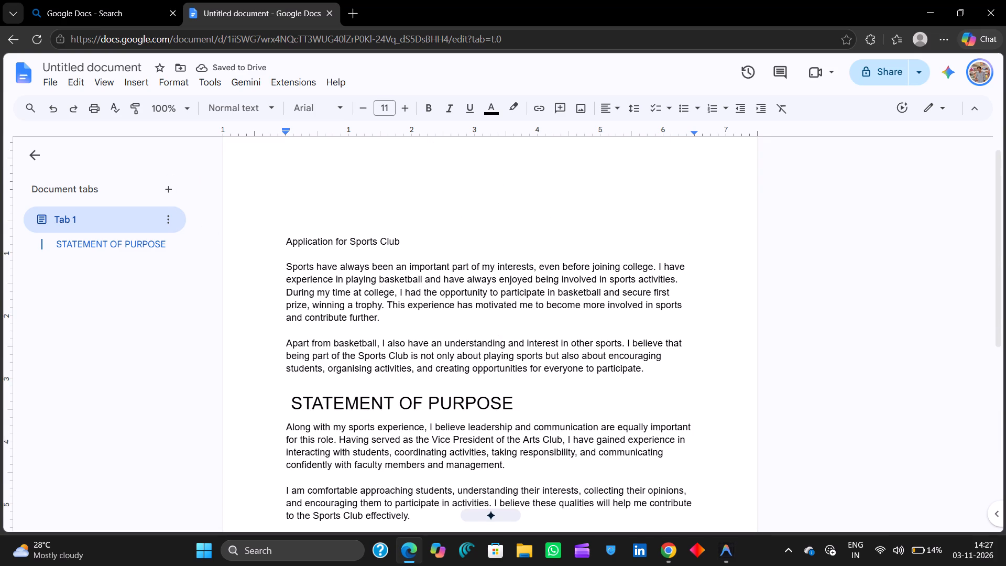
{"action": "left_click_drag", "start_coordinate": [238, 199], "coordinate": [433, 565]}
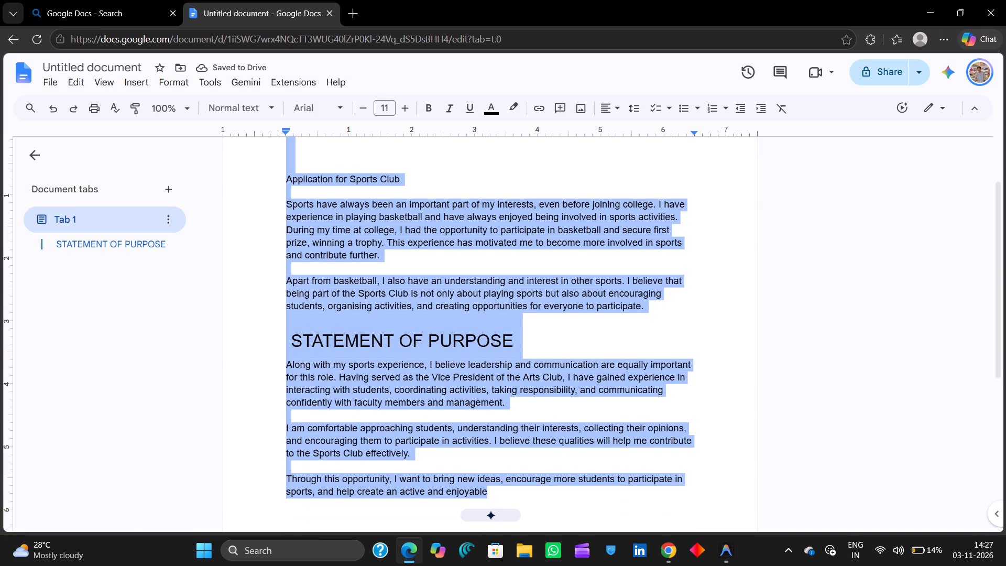
{"action": "left_click_drag", "start_coordinate": [433, 565], "coordinate": [480, 565]}
{"action": "key", "text": "BackSpace"}
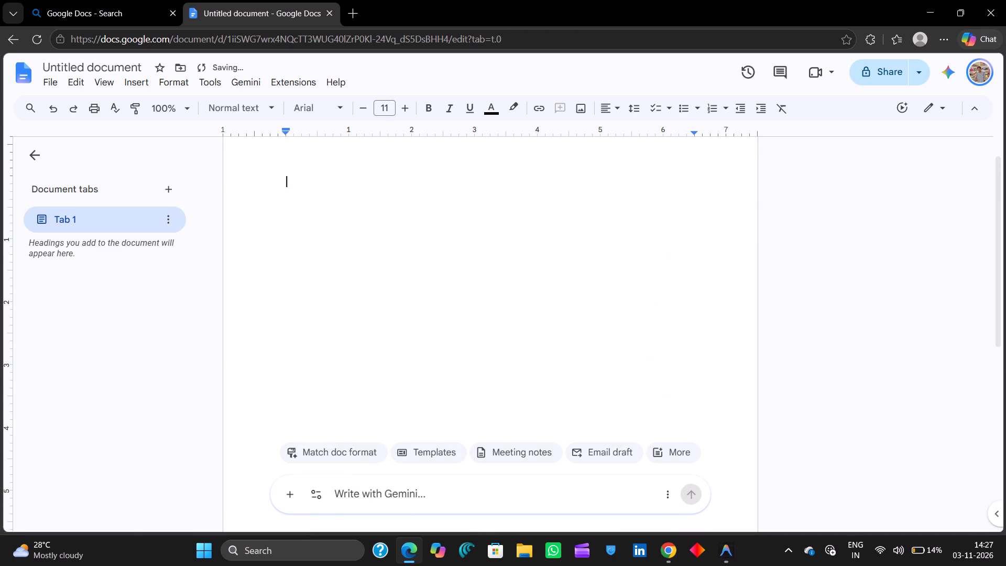
{"action": "scroll", "coordinate": [397, 322], "scroll_direction": "up", "scroll_amount": 6}
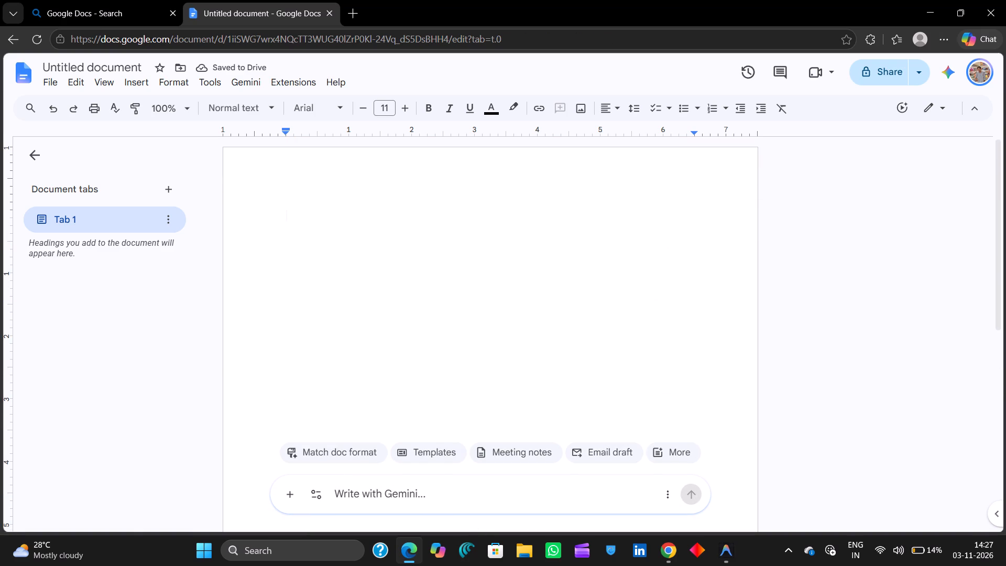
{"action": "left_click", "coordinate": [290, 173]}
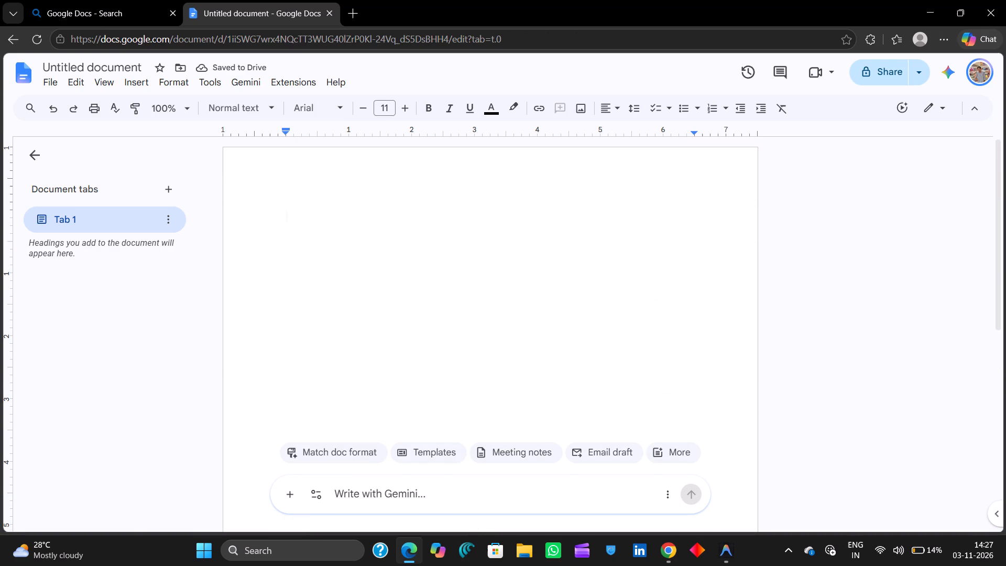
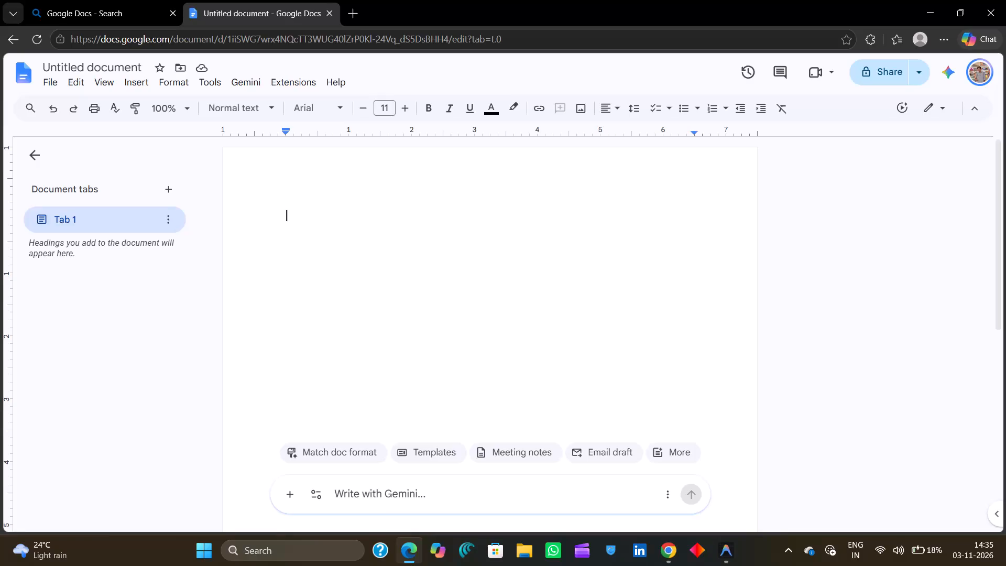
{"action": "left_click", "coordinate": [293, 171]}
{"action": "left_click", "coordinate": [293, 171]}
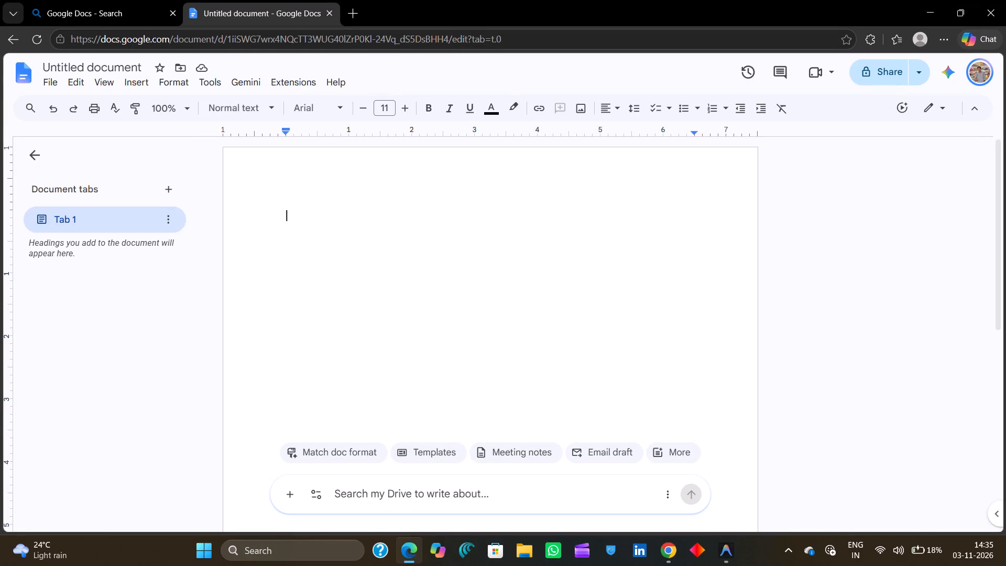
{"action": "key", "text": "ctrl+v"}
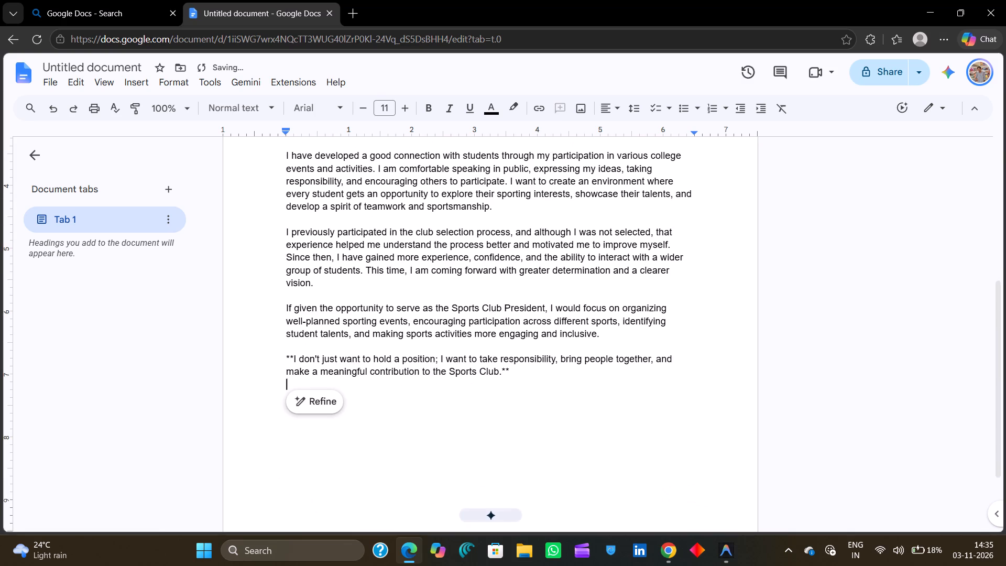
Move "Sports Club President" out of the title line onto its own line below, with a blank line between them.
{"action": "scroll", "coordinate": [442, 327], "scroll_direction": "up", "scroll_amount": 5}
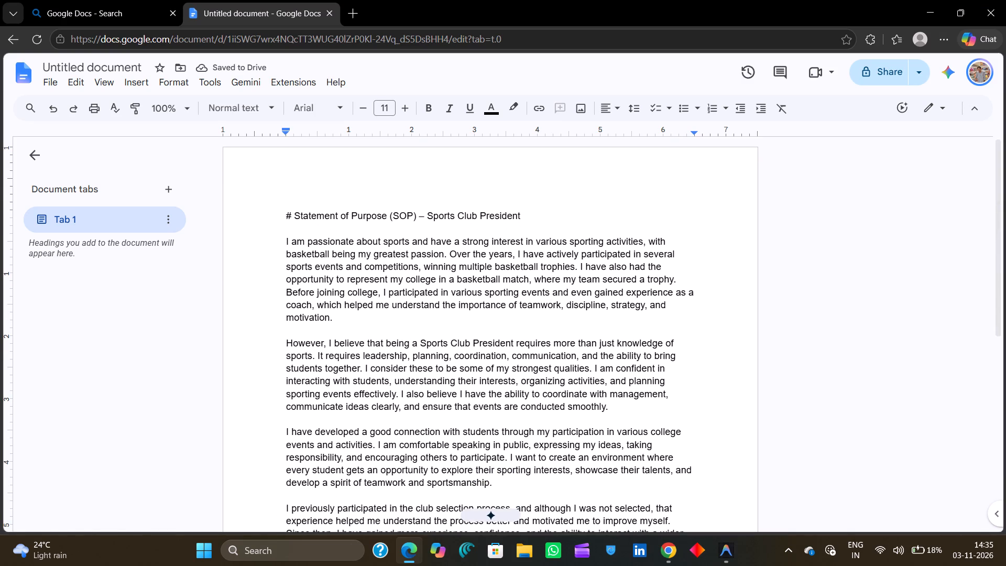
{"action": "left_click", "coordinate": [529, 214]}
{"action": "left_click_drag", "start_coordinate": [526, 218], "coordinate": [425, 219]}
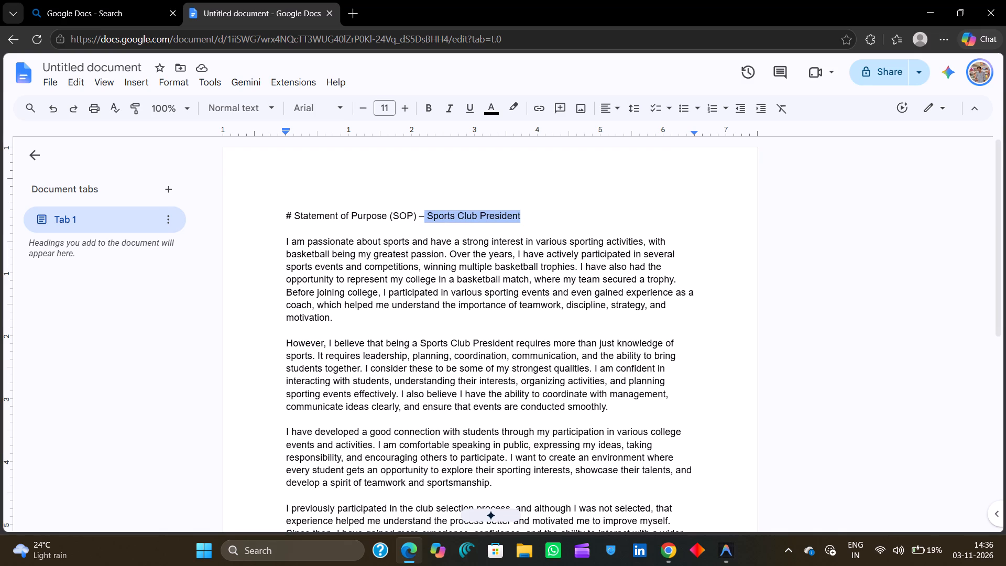
{"action": "left_click_drag", "start_coordinate": [425, 219], "coordinate": [423, 219]}
{"action": "key", "text": "ctrl+c"}
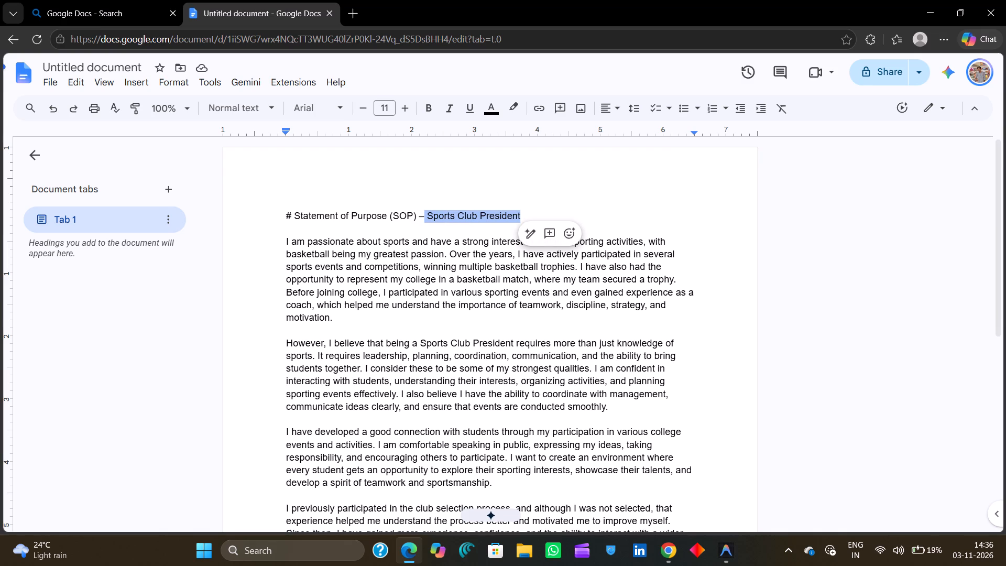
{"action": "key", "text": "BackSpace"}
{"action": "key", "text": "Return"}
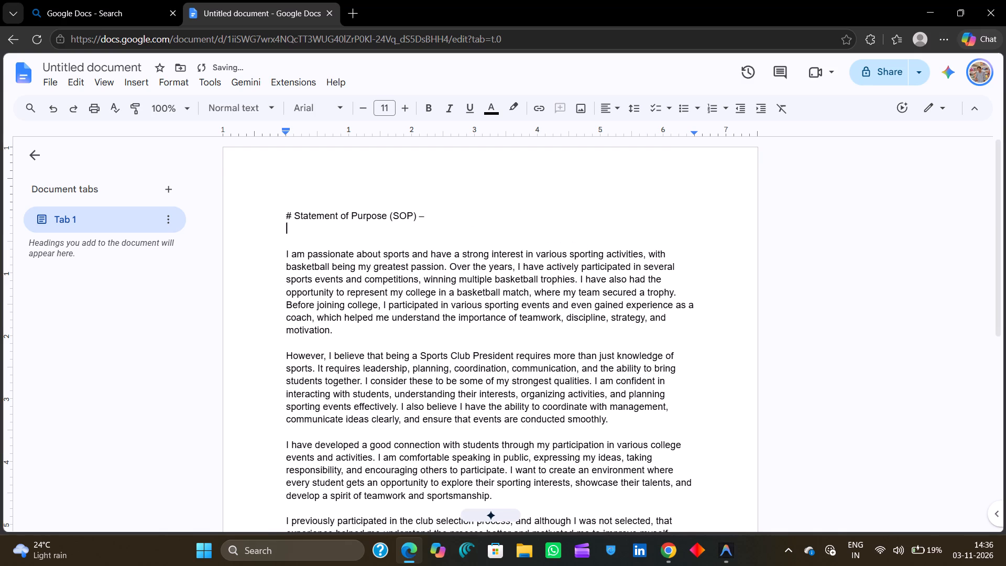
{"action": "key", "text": "Return"}
{"action": "key", "text": "ctrl+v"}
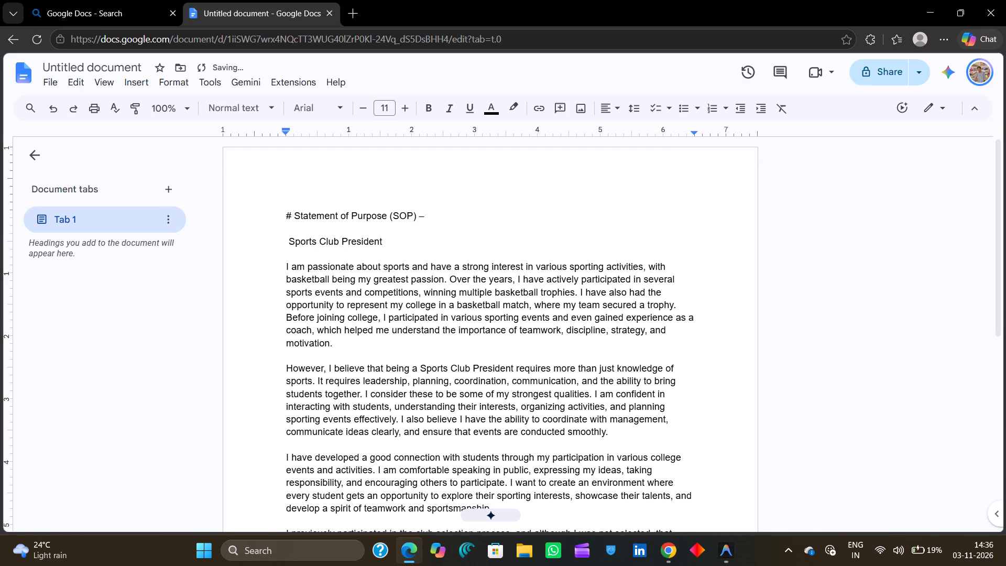
Delete the # symbol at the start of the Statement of Purpose (SOP) line.
{"action": "left_click", "coordinate": [289, 215]}
{"action": "key", "text": "Right"}
{"action": "key", "text": "BackSpace"}
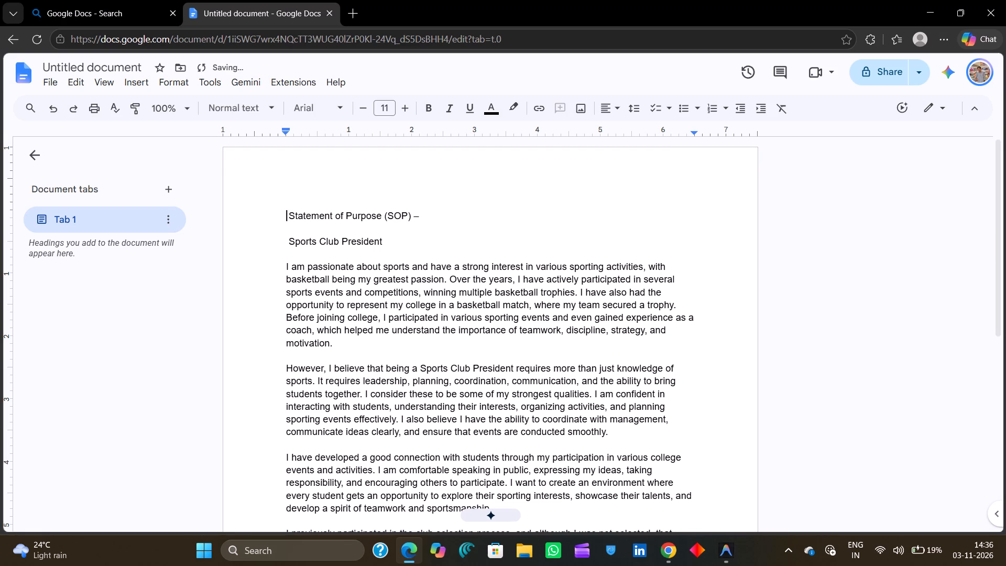
Apply the Heading 1 style to the Statement of Purpose (SOP) line.
{"action": "left_click_drag", "start_coordinate": [433, 221], "coordinate": [279, 222]}
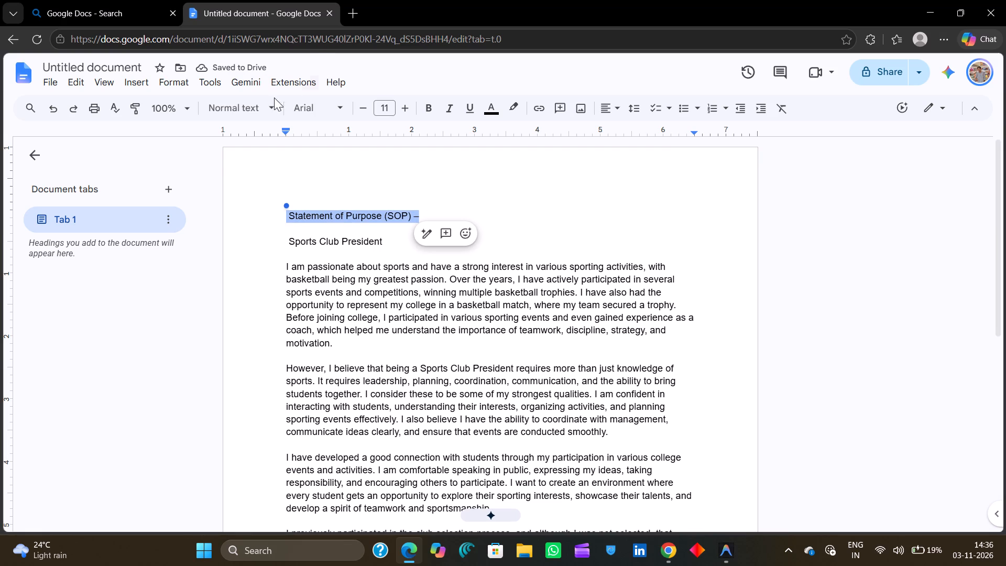
{"action": "left_click", "coordinate": [271, 103]}
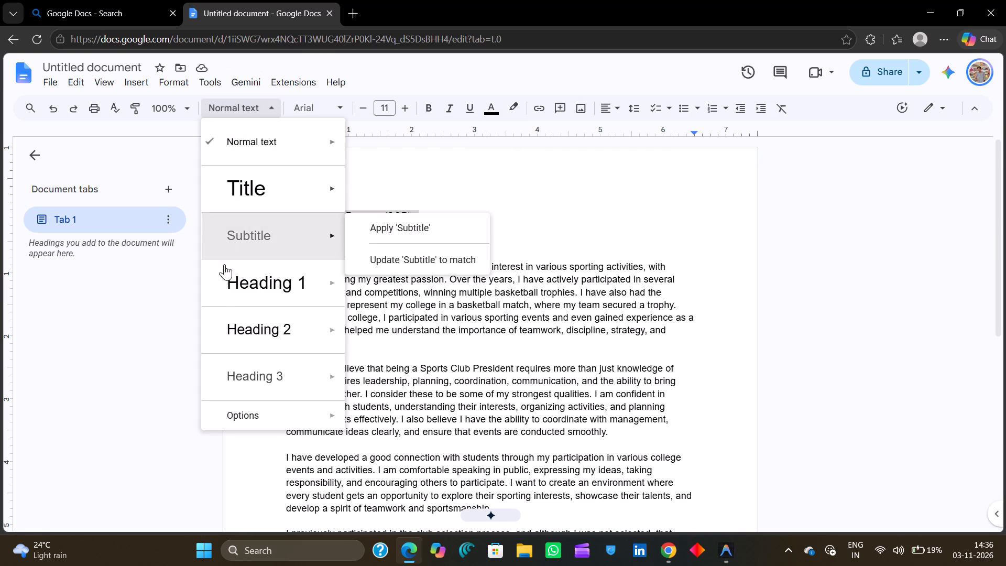
{"action": "left_click", "coordinate": [222, 285]}
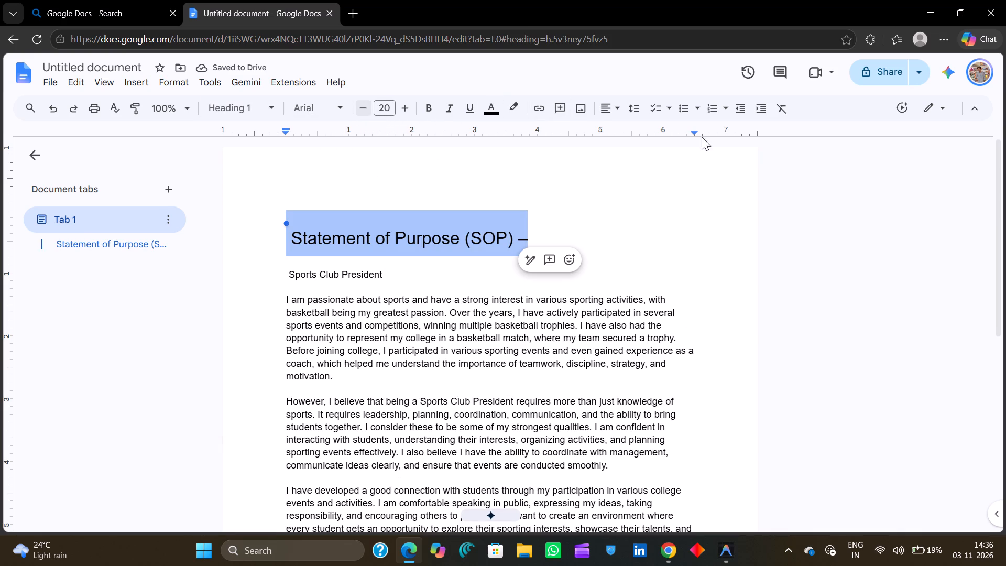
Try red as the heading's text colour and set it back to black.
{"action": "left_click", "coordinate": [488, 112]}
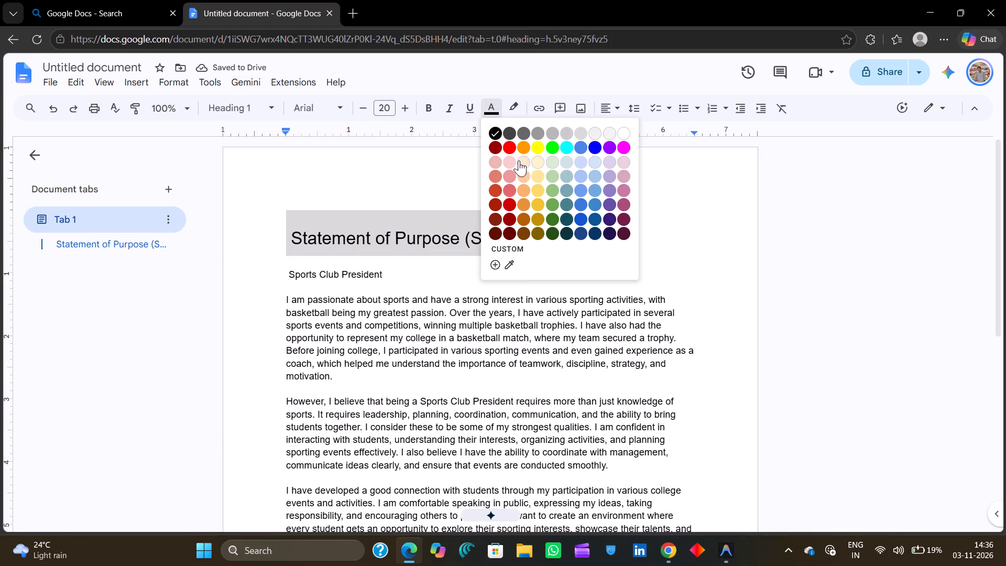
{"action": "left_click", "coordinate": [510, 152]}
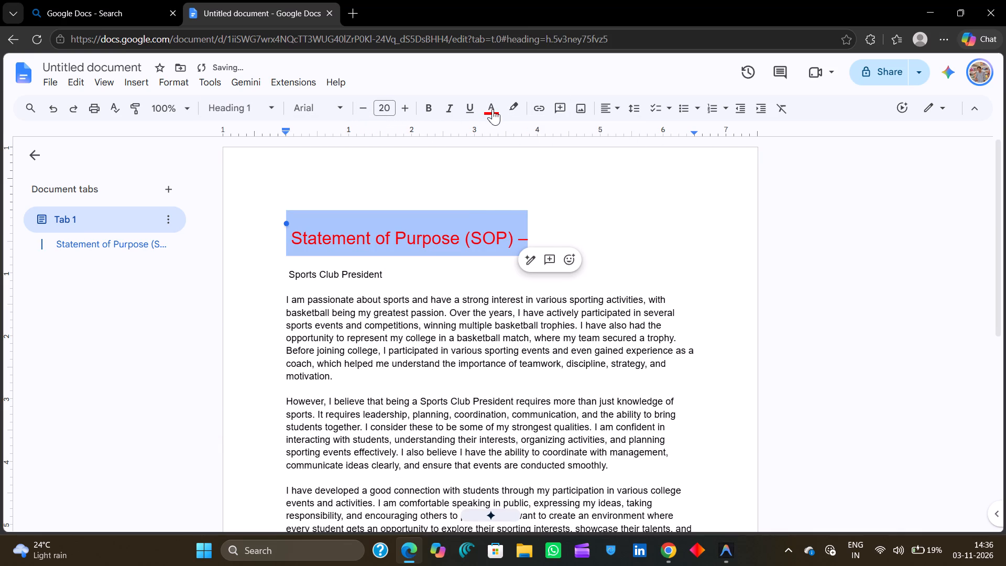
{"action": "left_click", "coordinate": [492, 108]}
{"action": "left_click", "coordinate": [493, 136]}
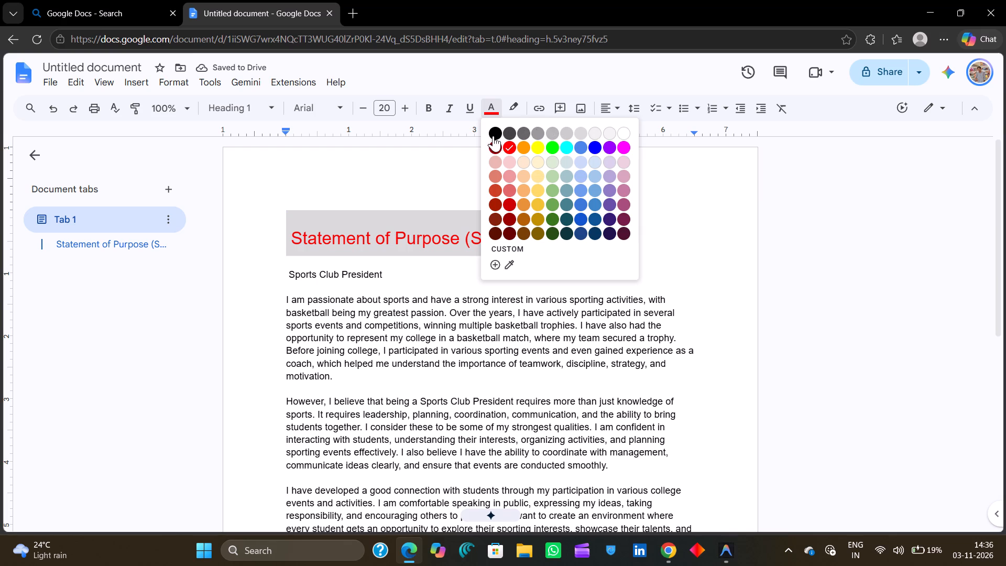
Make the Statement of Purpose (SOP) heading bold and set its font size to 21.
{"action": "left_click", "coordinate": [432, 106]}
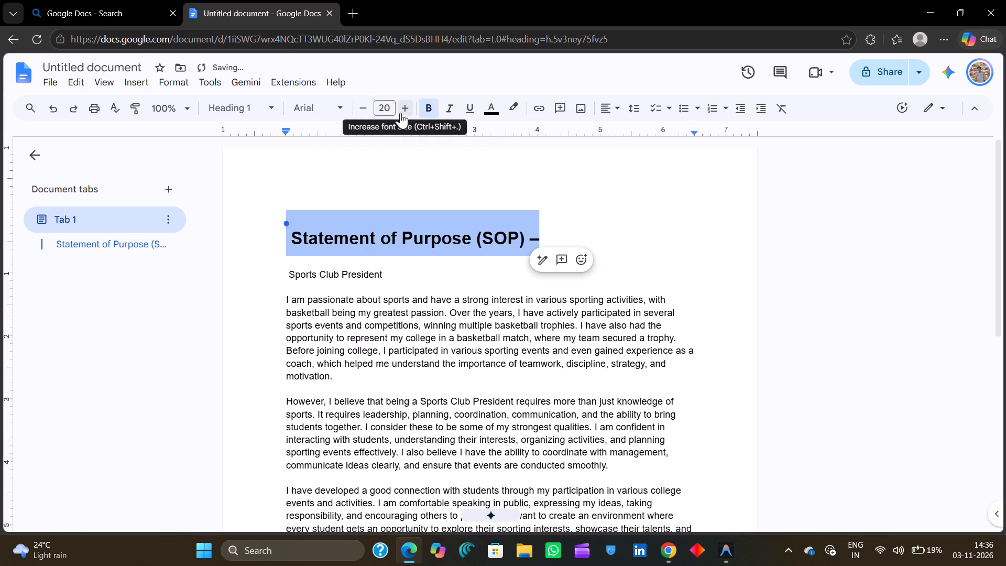
{"action": "left_click", "coordinate": [400, 113]}
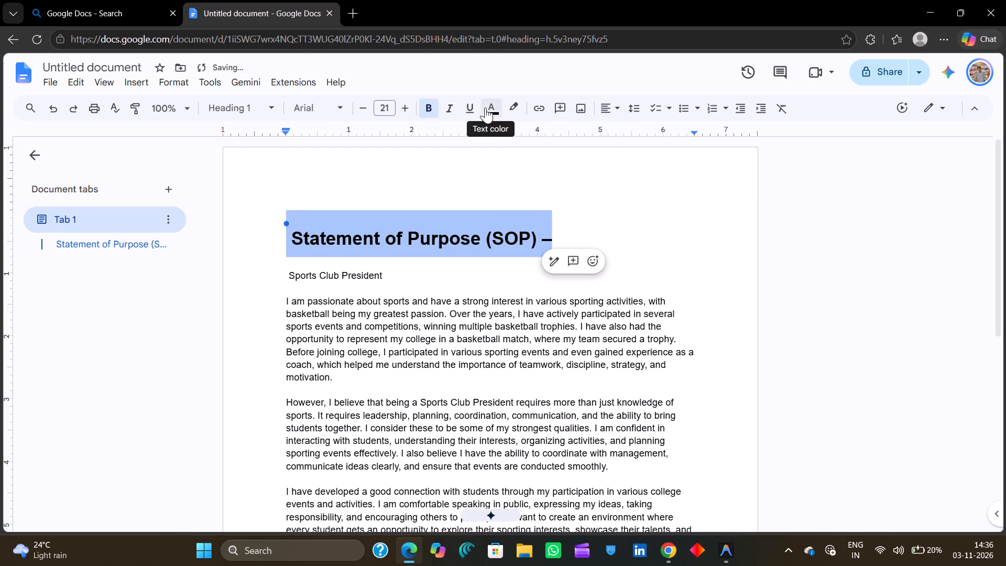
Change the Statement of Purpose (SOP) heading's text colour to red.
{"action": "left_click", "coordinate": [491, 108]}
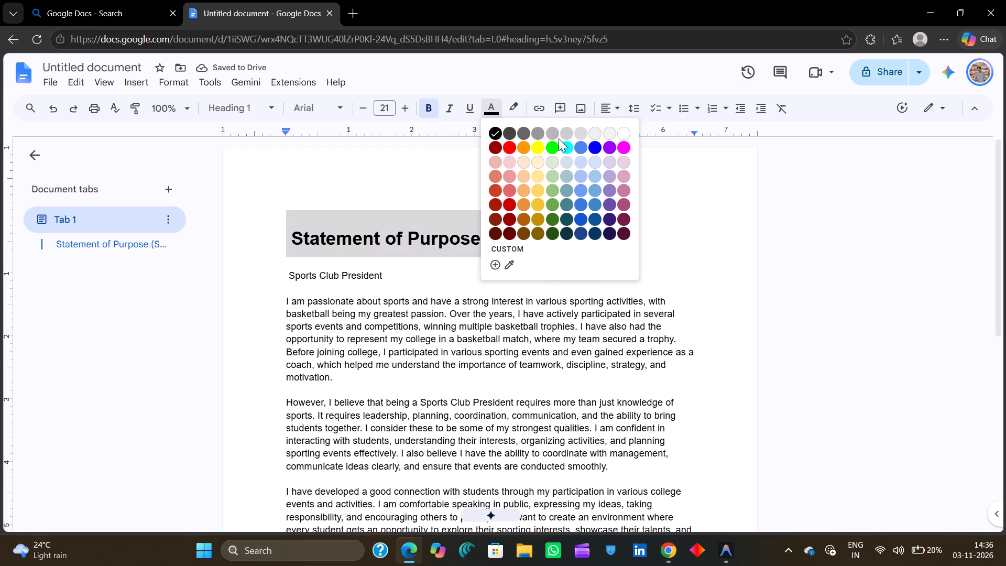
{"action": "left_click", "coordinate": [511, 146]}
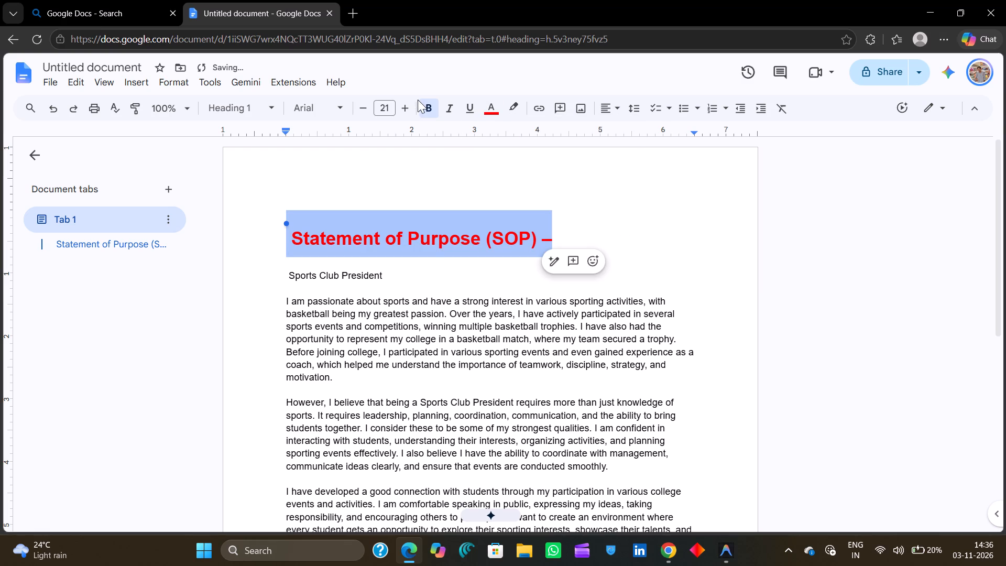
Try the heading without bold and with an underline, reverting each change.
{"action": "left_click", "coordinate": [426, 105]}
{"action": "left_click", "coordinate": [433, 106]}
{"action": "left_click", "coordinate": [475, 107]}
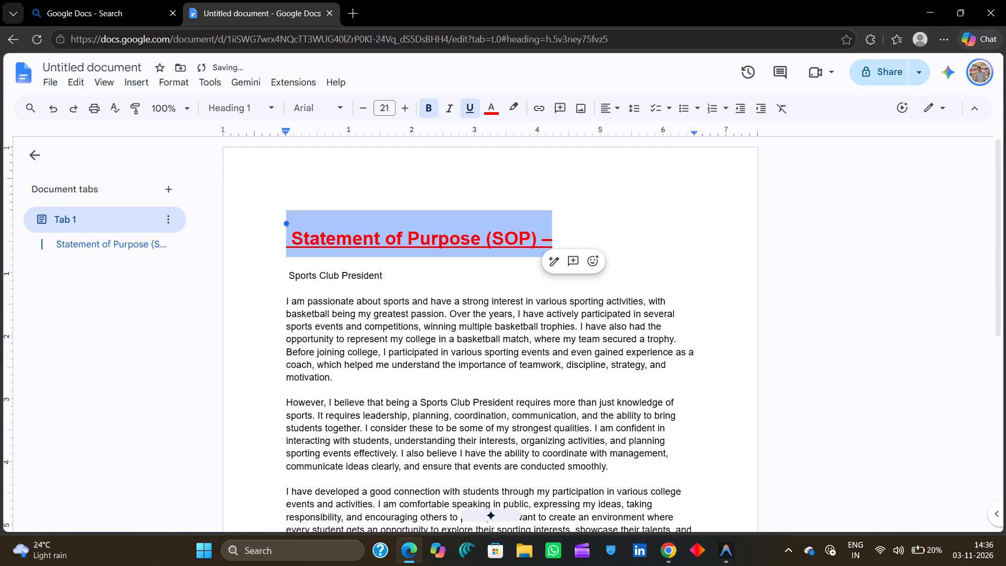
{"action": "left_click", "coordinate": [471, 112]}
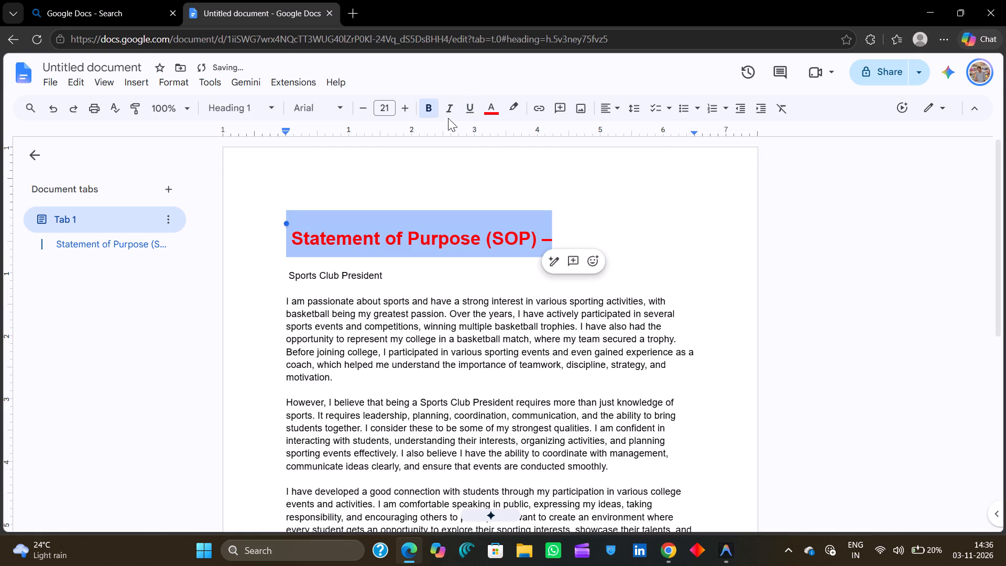
Italicise the Statement of Purpose (SOP) heading and set its font to Comic Sans MS.
{"action": "left_click", "coordinate": [449, 113]}
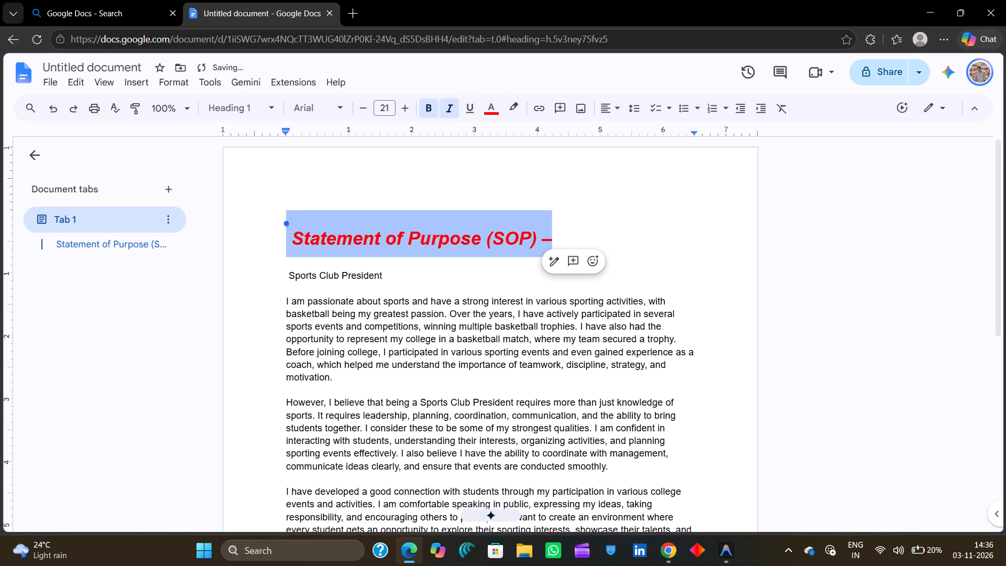
{"action": "left_click", "coordinate": [336, 102]}
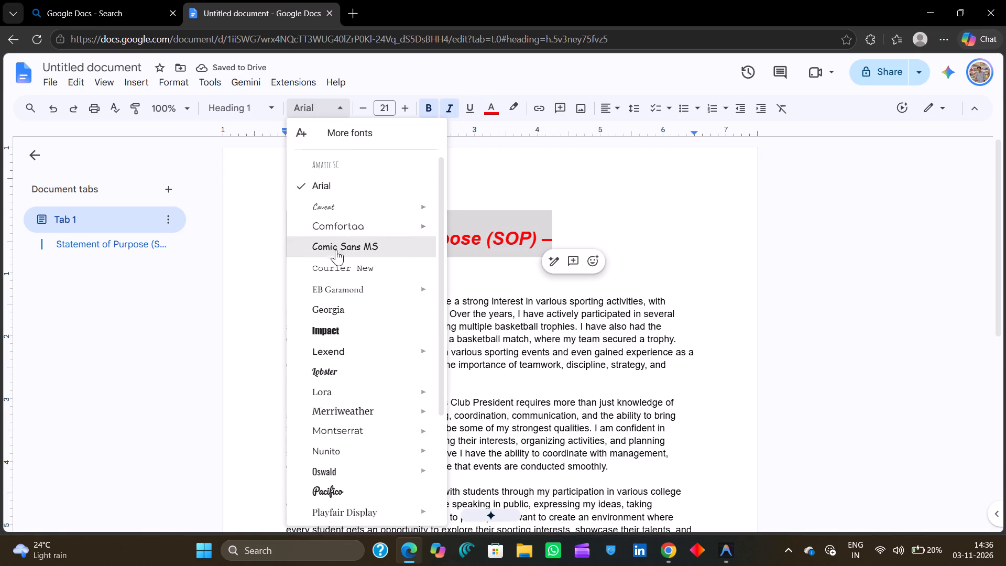
{"action": "left_click", "coordinate": [336, 244]}
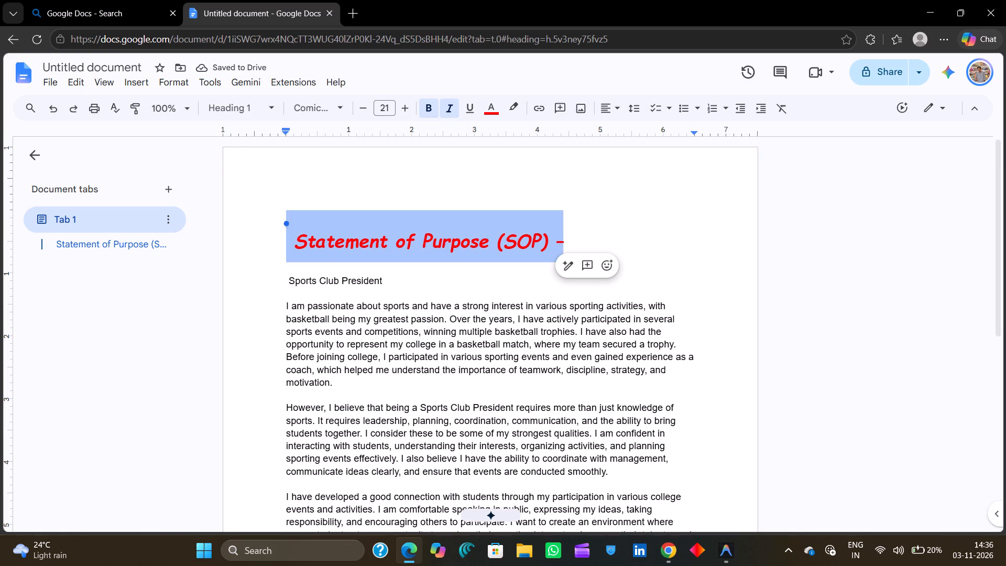
Delete the trailing dash from the end of the Statement of Purpose (SOP) heading.
{"action": "left_click", "coordinate": [567, 242]}
{"action": "key", "text": "BackSpace"}
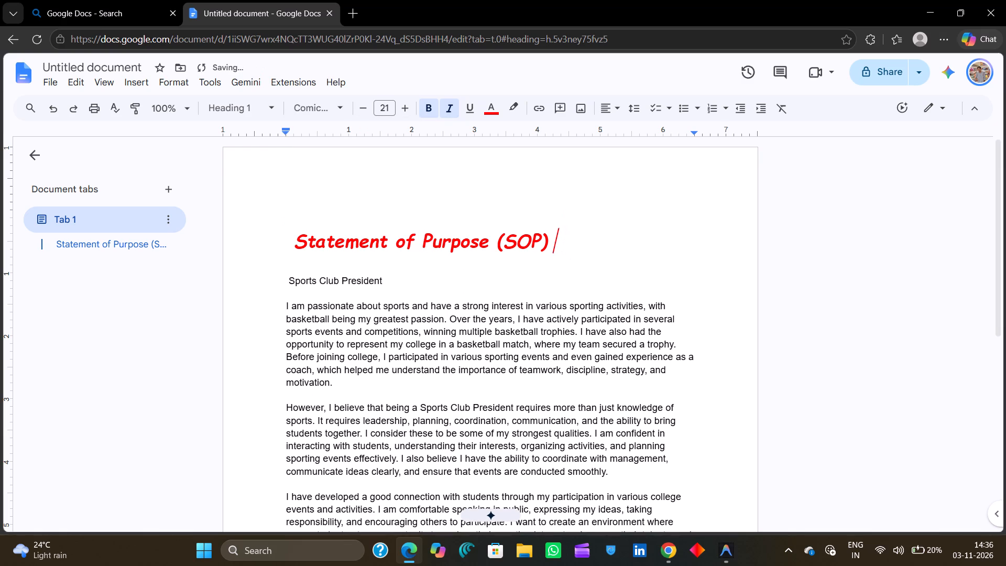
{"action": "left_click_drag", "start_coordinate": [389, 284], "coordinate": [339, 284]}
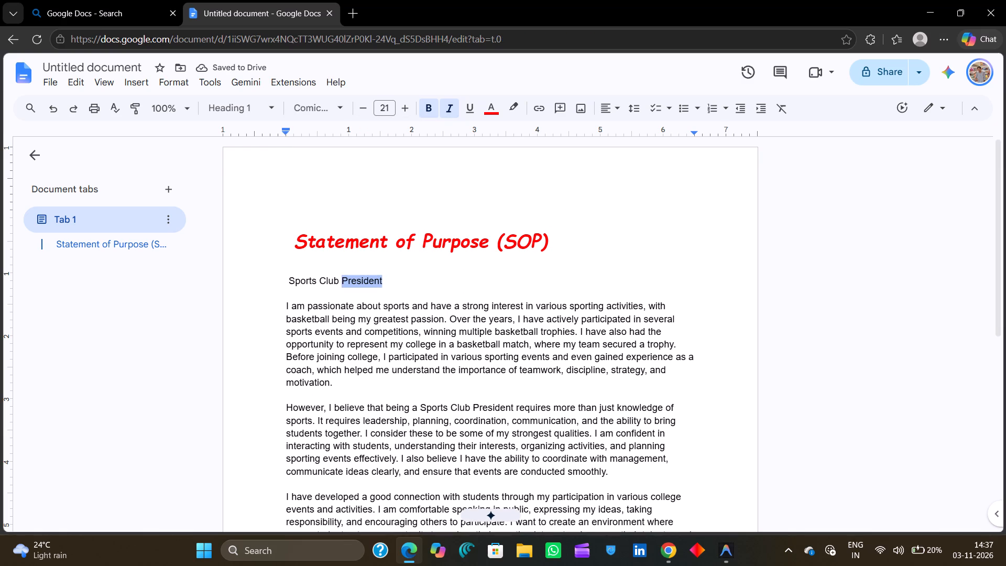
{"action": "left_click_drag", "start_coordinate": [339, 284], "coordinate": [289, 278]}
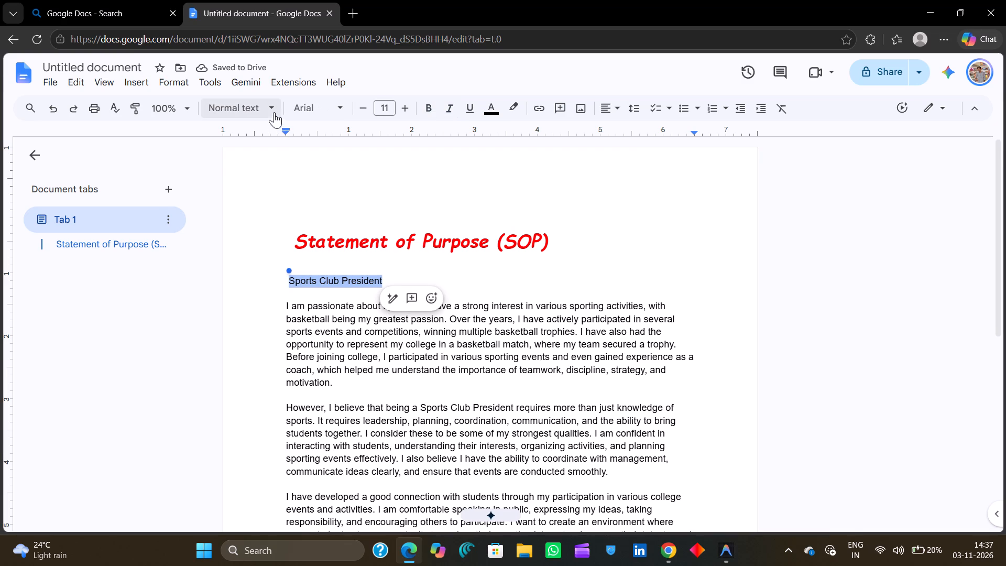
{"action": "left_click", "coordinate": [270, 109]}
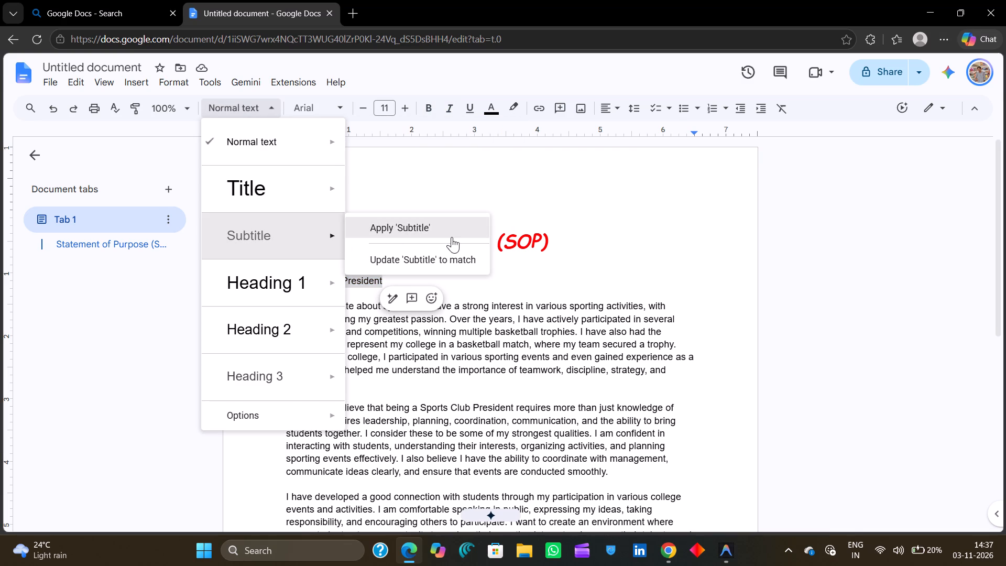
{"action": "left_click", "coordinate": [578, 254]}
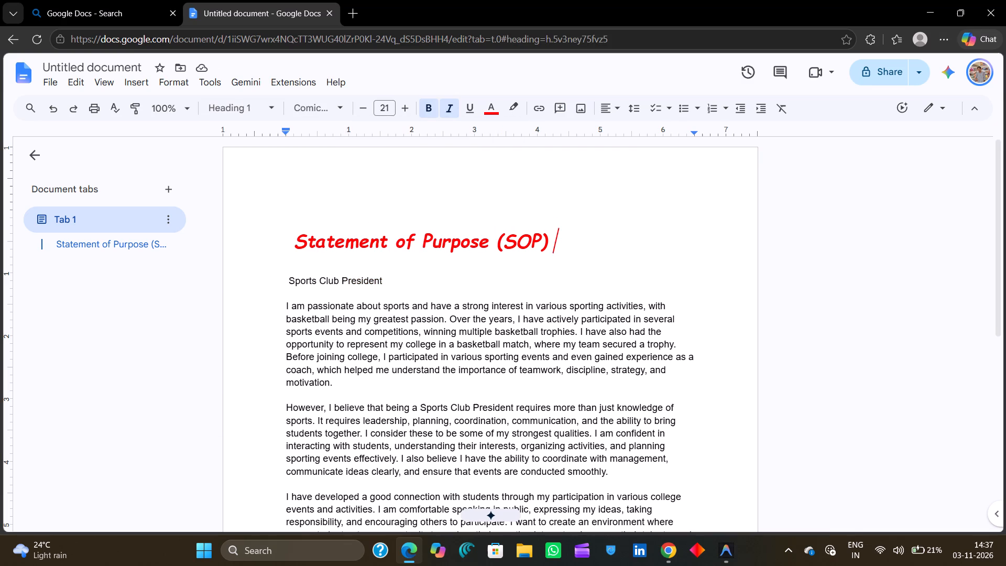
Set the Statement of Purpose (SOP) heading's text colour to black.
{"action": "left_click_drag", "start_coordinate": [557, 242], "coordinate": [287, 238]}
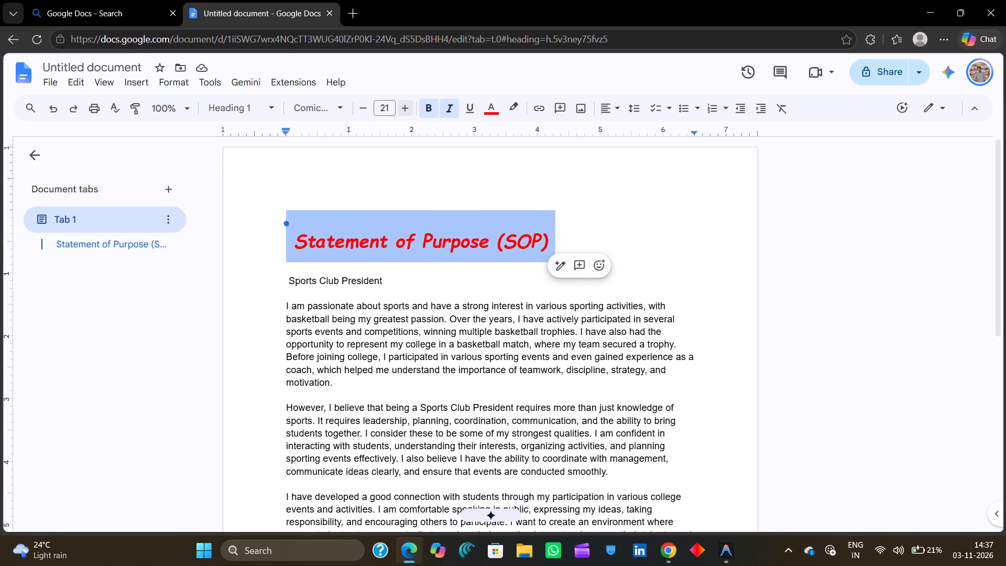
{"action": "left_click", "coordinate": [490, 109]}
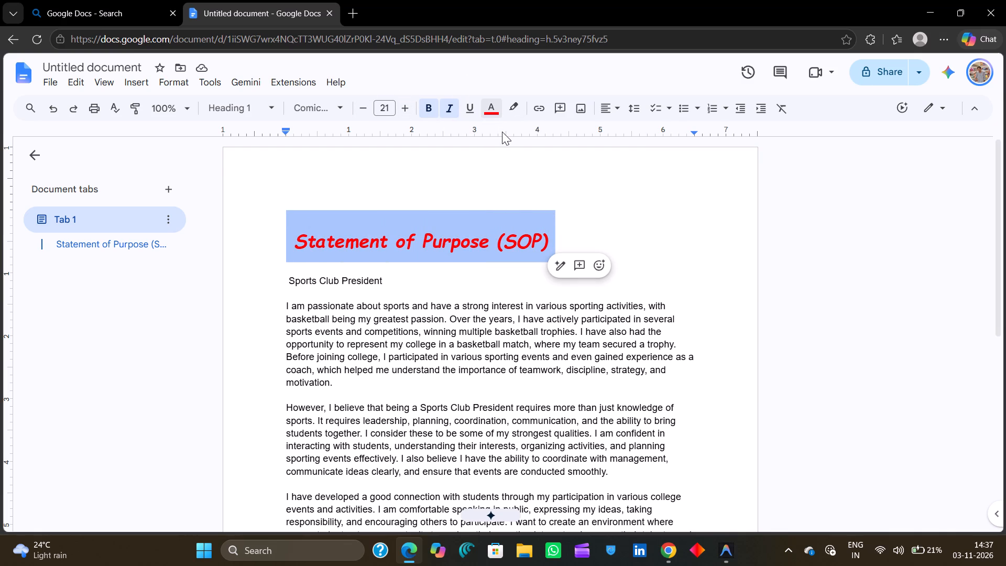
{"action": "left_click", "coordinate": [493, 131]}
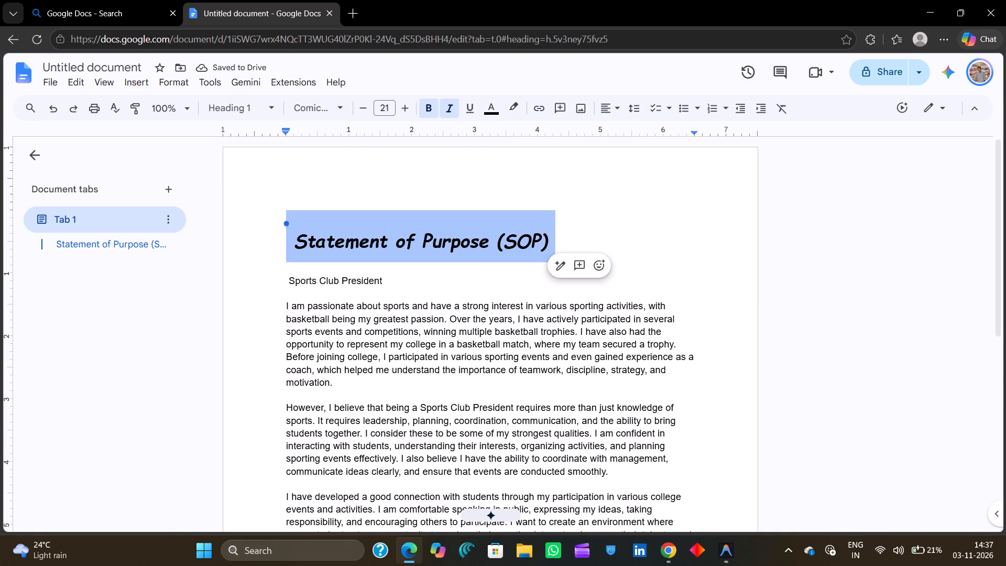
Format the Sports Club President line below the main heading with the Title style, font size 20 and italics.
{"action": "left_click_drag", "start_coordinate": [387, 283], "coordinate": [290, 280]}
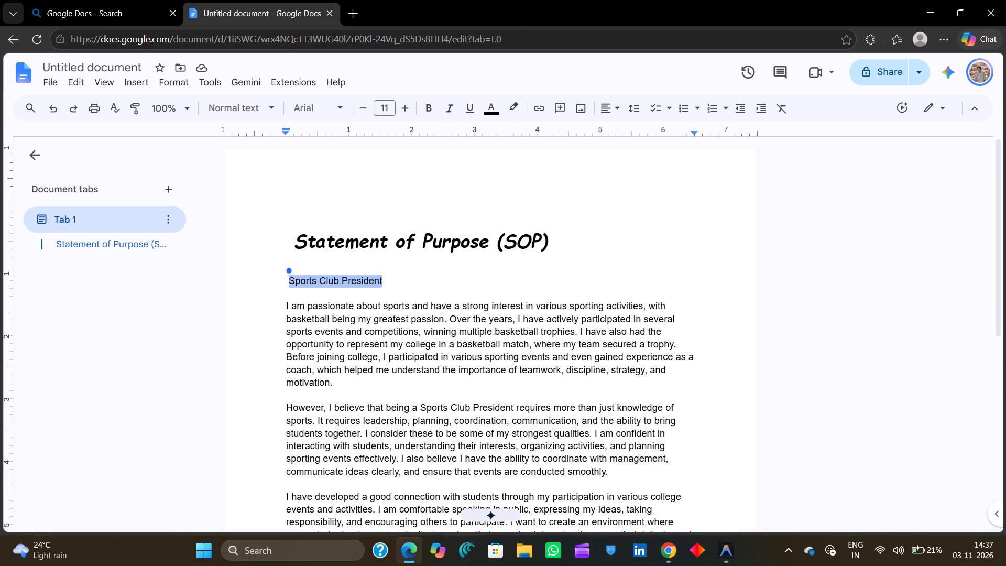
{"action": "left_click", "coordinate": [340, 104]}
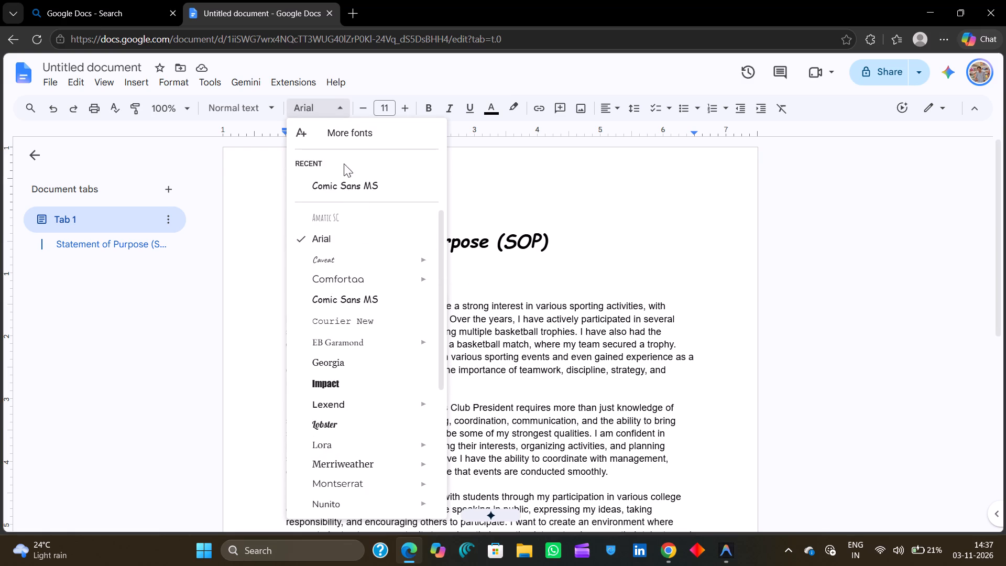
{"action": "left_click", "coordinate": [272, 110]}
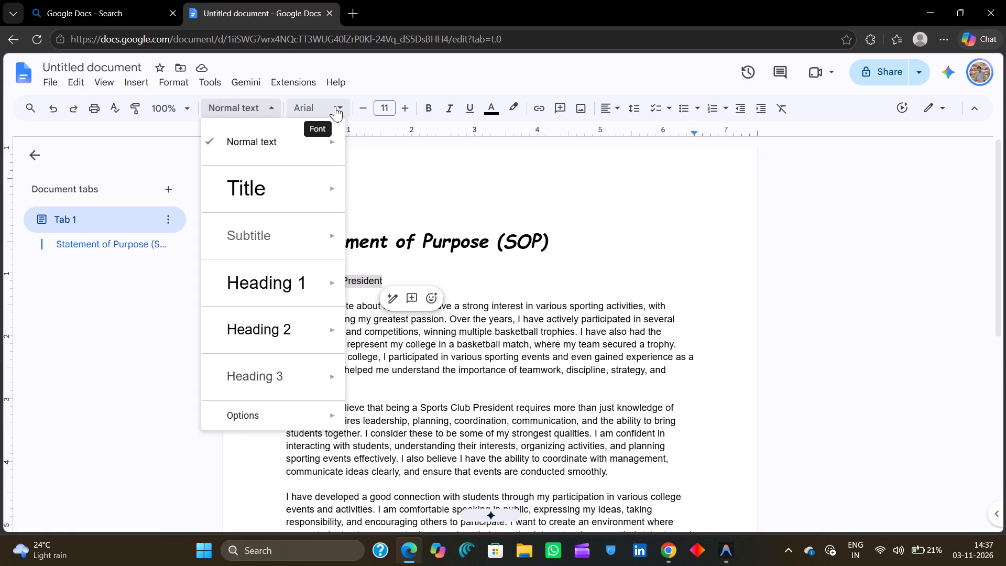
{"action": "left_click", "coordinate": [275, 204]}
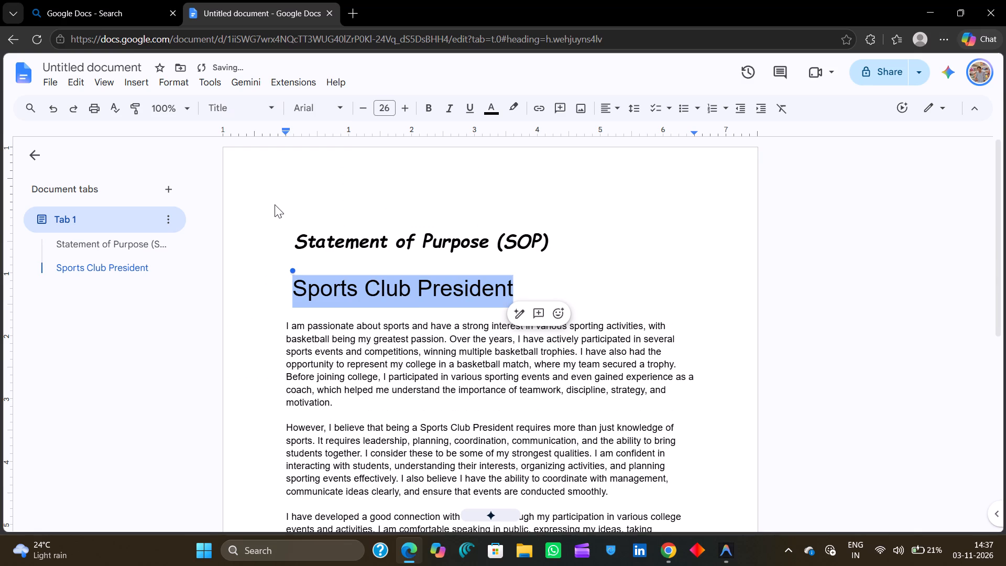
{"action": "triple_click", "coordinate": [367, 104]}
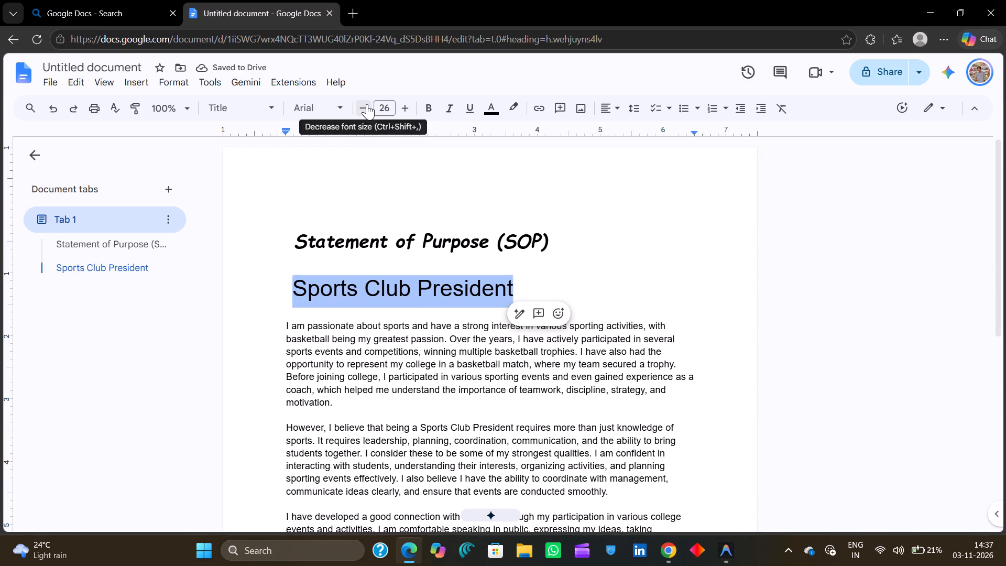
{"action": "triple_click", "coordinate": [367, 104]}
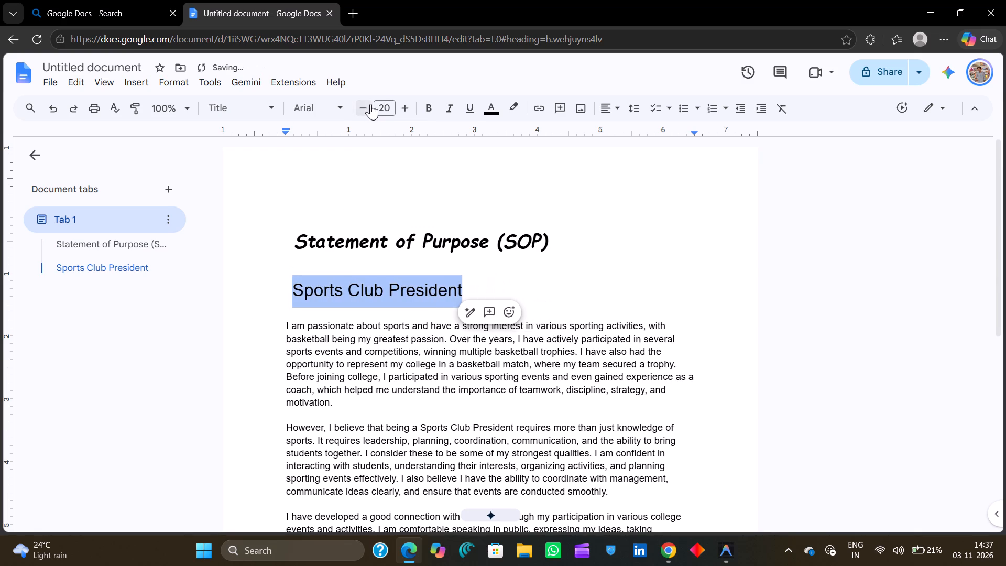
{"action": "left_click", "coordinate": [443, 103]}
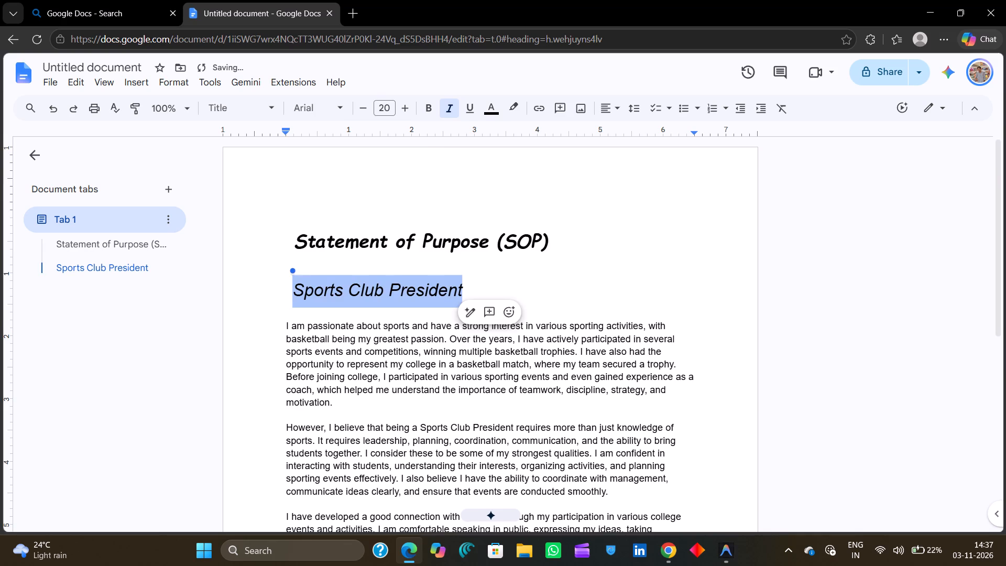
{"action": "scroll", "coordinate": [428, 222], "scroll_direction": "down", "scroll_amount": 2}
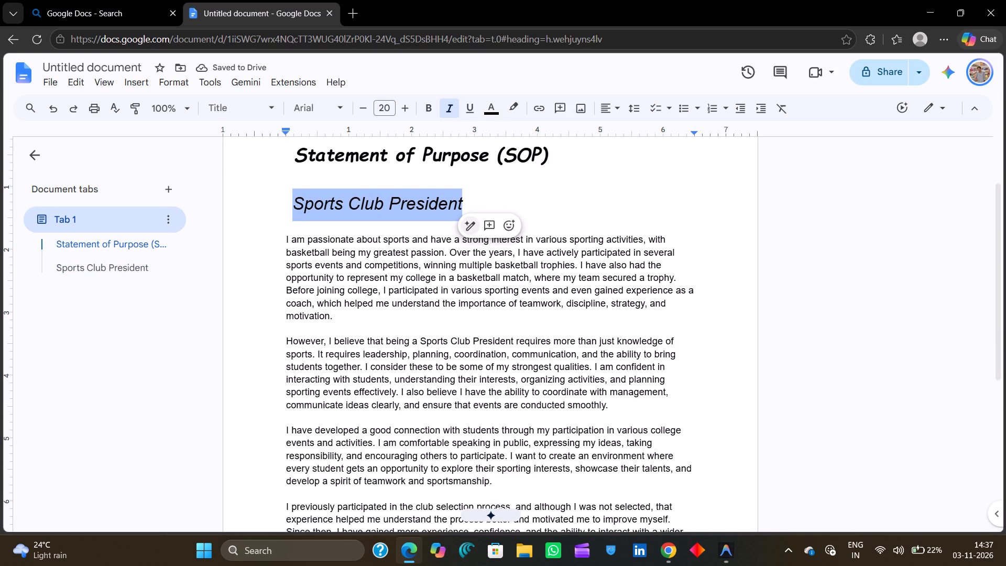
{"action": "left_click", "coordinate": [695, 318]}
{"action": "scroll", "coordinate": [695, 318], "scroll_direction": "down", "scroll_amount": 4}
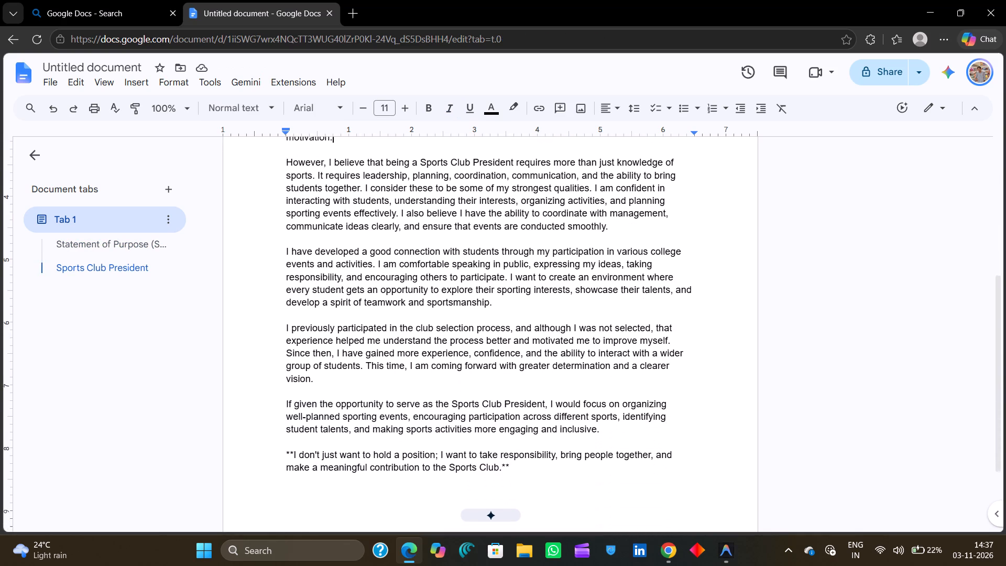
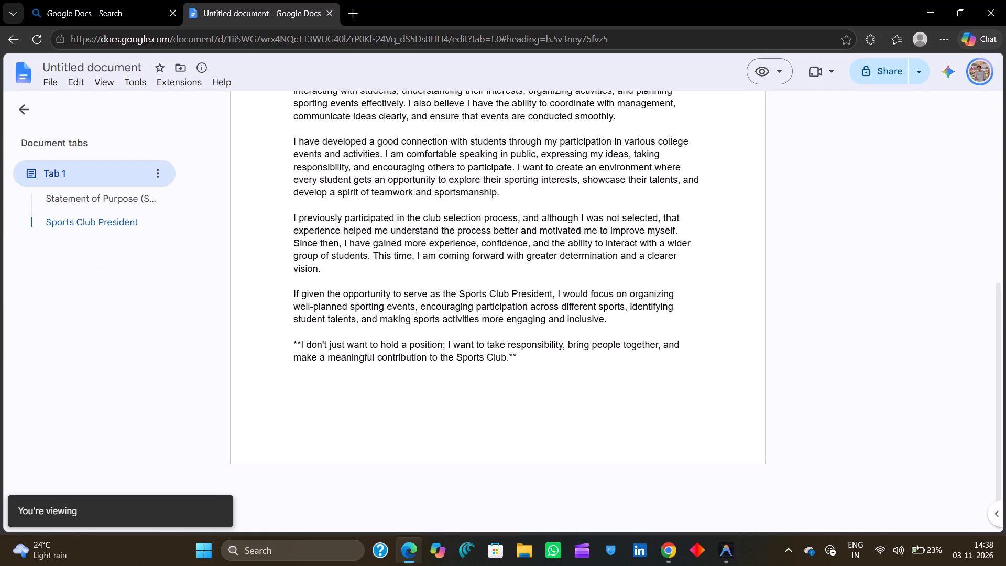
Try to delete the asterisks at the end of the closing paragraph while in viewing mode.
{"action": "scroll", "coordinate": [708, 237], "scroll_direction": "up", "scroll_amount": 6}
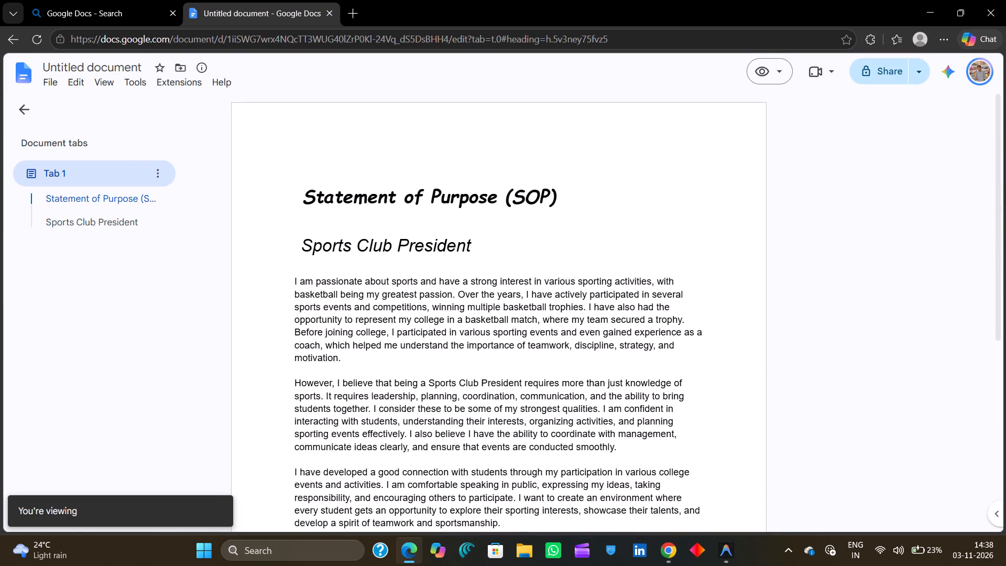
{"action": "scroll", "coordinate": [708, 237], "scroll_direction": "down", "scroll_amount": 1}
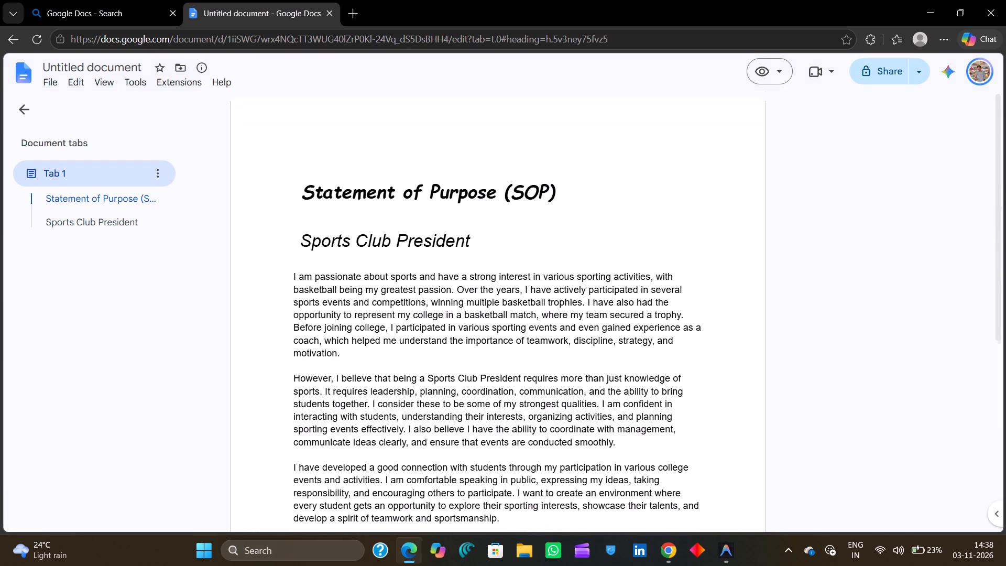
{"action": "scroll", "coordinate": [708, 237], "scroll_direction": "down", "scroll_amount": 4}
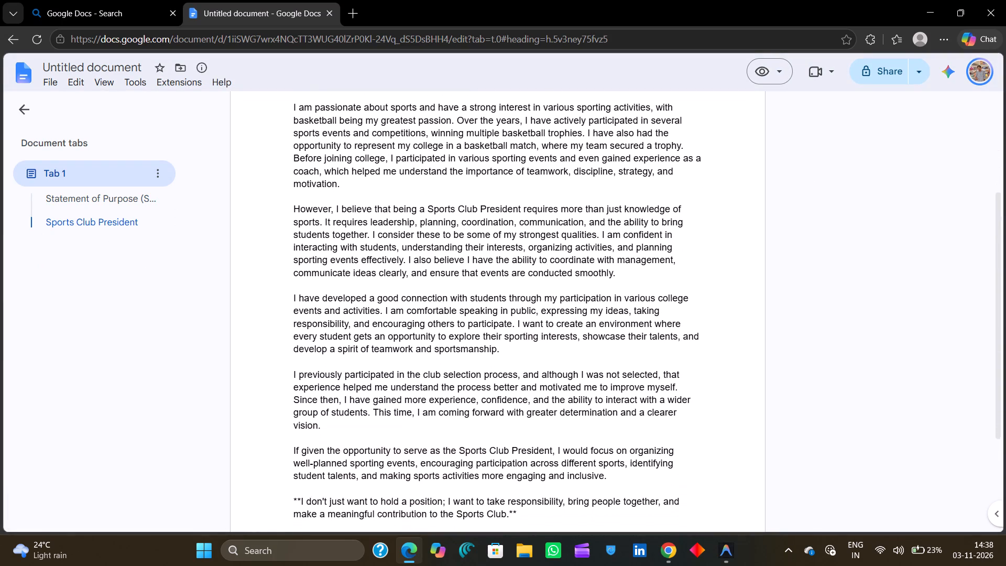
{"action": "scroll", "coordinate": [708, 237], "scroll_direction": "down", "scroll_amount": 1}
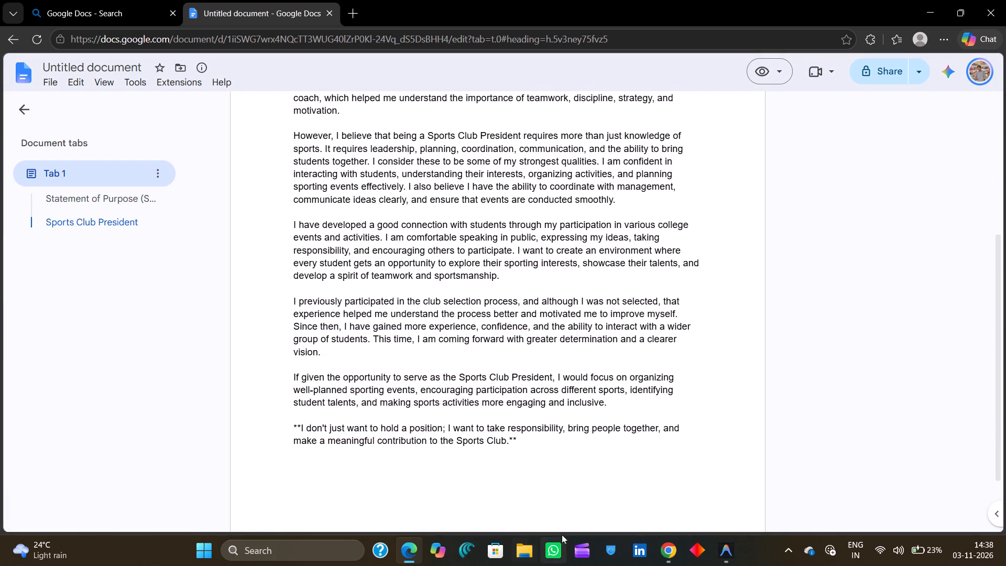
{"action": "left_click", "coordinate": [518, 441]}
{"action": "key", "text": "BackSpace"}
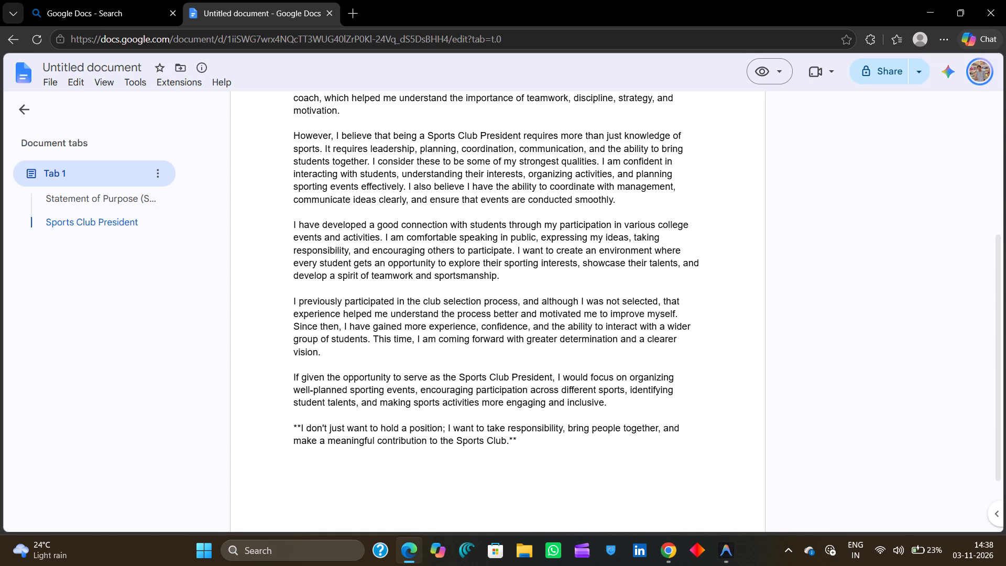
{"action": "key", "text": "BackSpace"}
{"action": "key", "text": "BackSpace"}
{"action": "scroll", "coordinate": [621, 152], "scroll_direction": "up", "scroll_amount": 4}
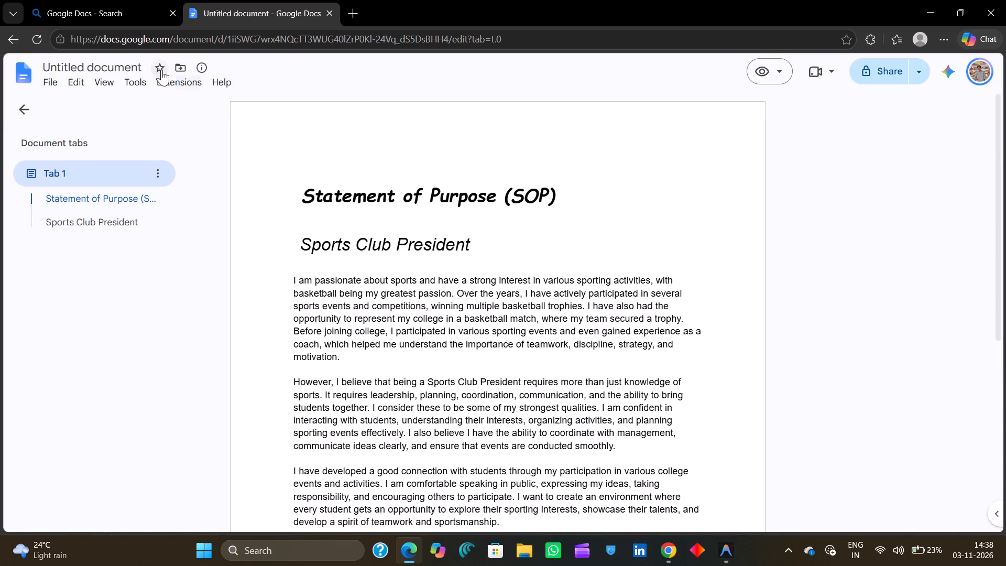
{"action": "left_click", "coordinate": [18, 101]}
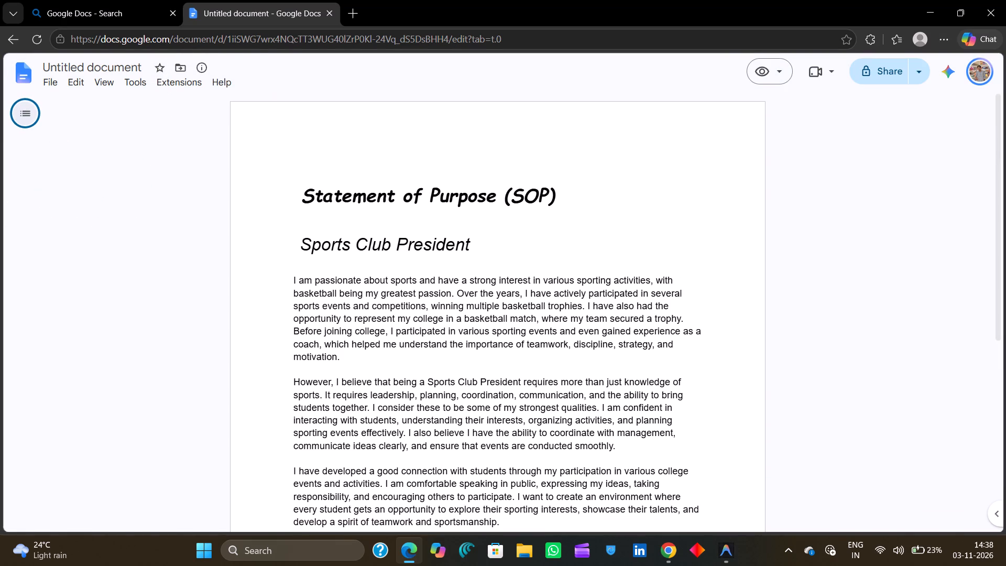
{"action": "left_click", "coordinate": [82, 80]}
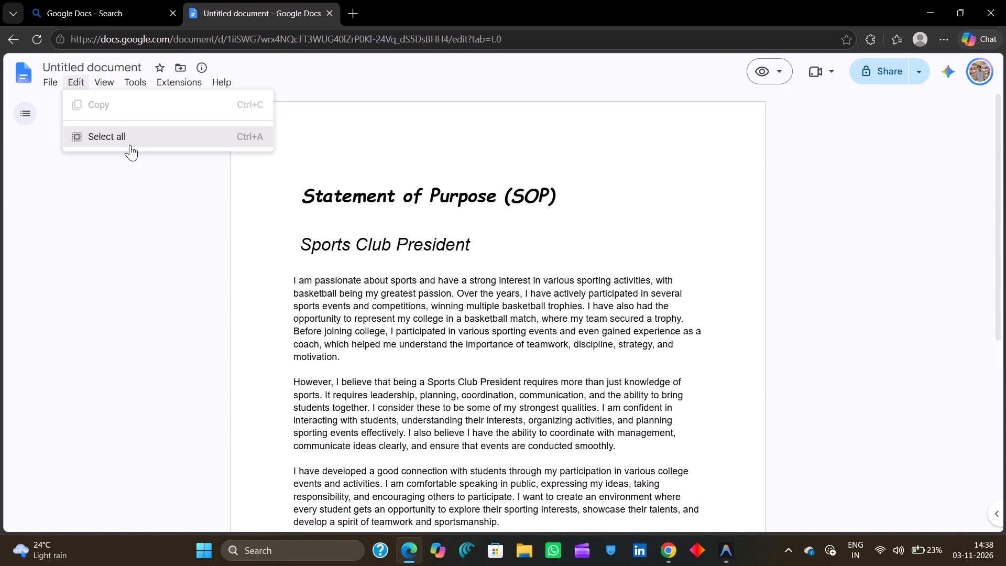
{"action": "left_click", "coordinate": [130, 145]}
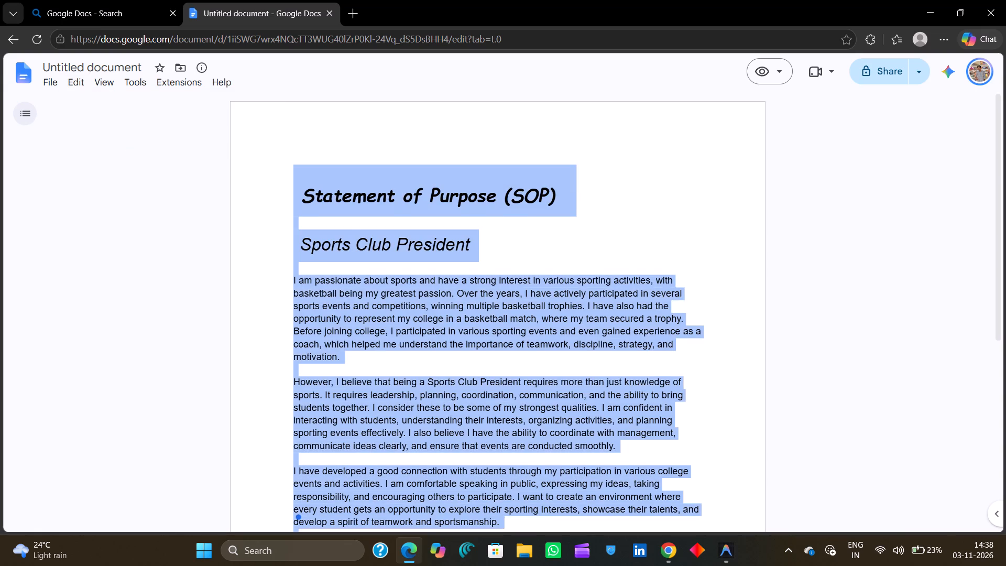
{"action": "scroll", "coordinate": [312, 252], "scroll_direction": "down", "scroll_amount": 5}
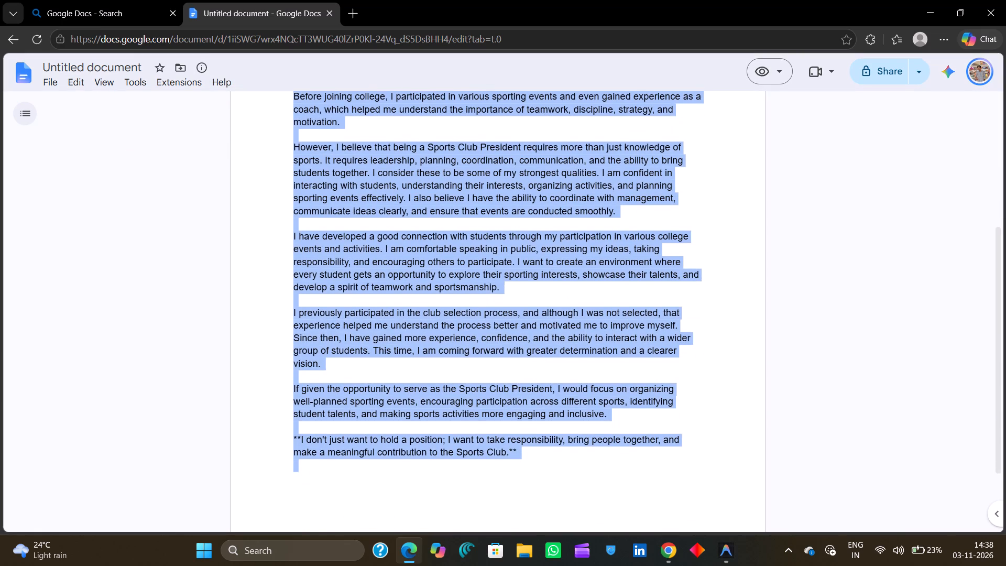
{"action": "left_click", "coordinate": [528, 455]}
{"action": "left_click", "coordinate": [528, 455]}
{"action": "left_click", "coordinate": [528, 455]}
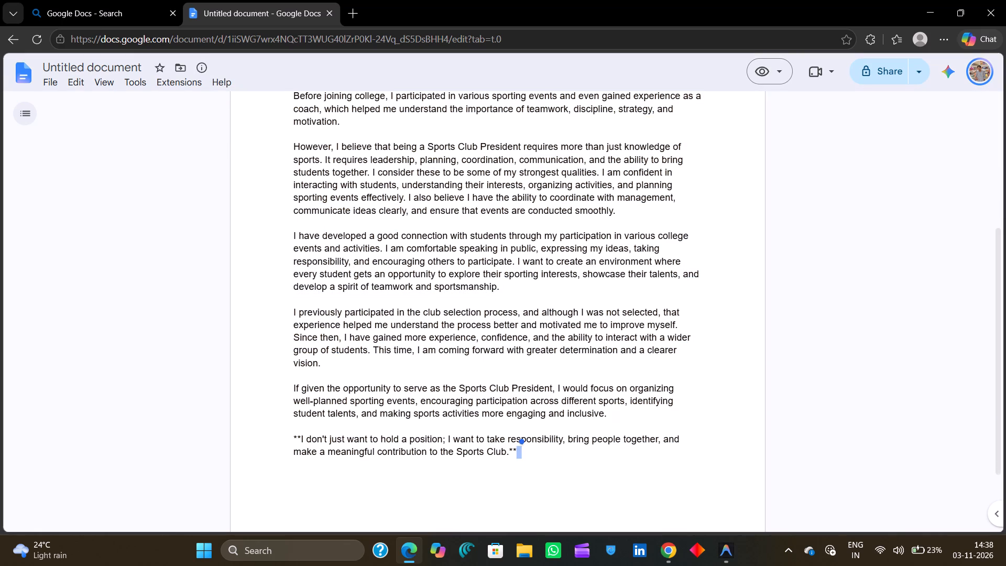
Switch the document to editing mode and delete the two asterisks at the end of the closing paragraph.
{"action": "double_click", "coordinate": [782, 68]}
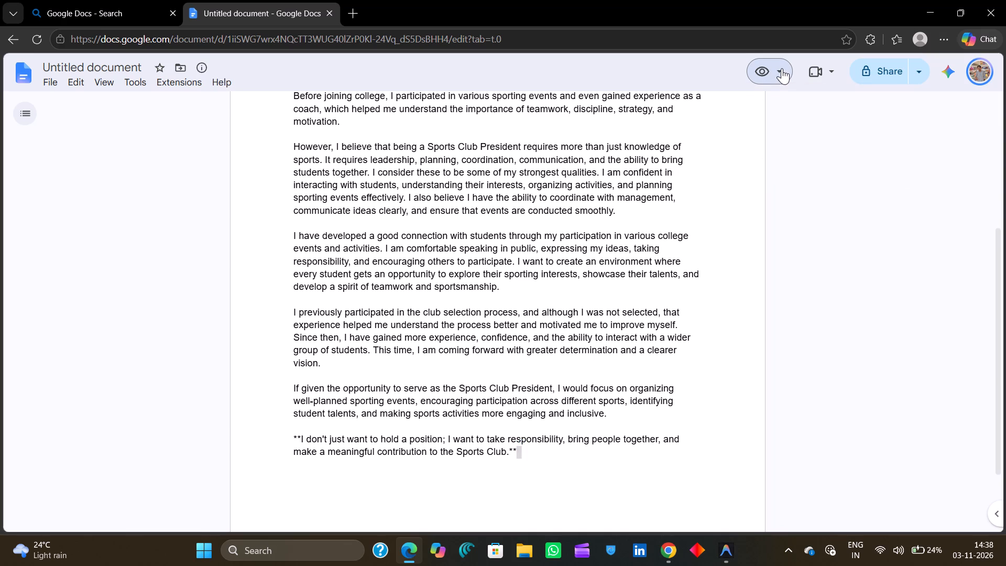
{"action": "left_click", "coordinate": [782, 68]}
{"action": "left_click", "coordinate": [789, 95]}
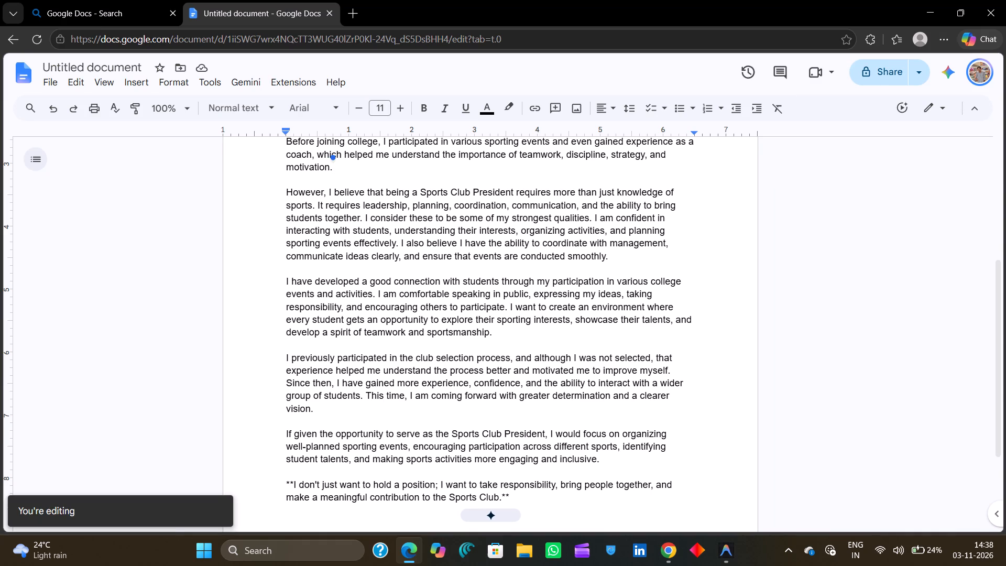
{"action": "left_click", "coordinate": [514, 505]}
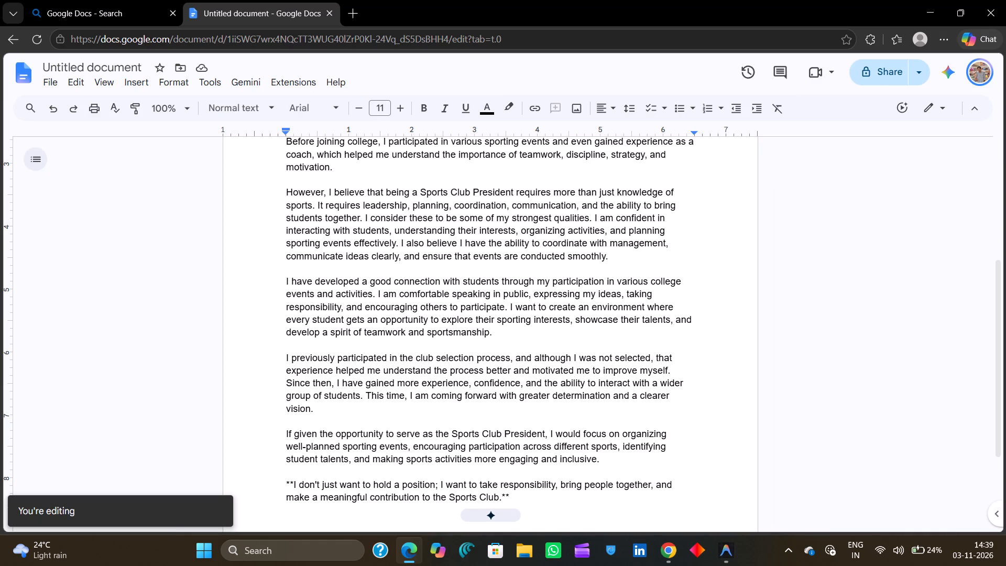
{"action": "left_click", "coordinate": [516, 497]}
{"action": "key", "text": "BackSpace"}
{"action": "key", "text": "BackSpace"}
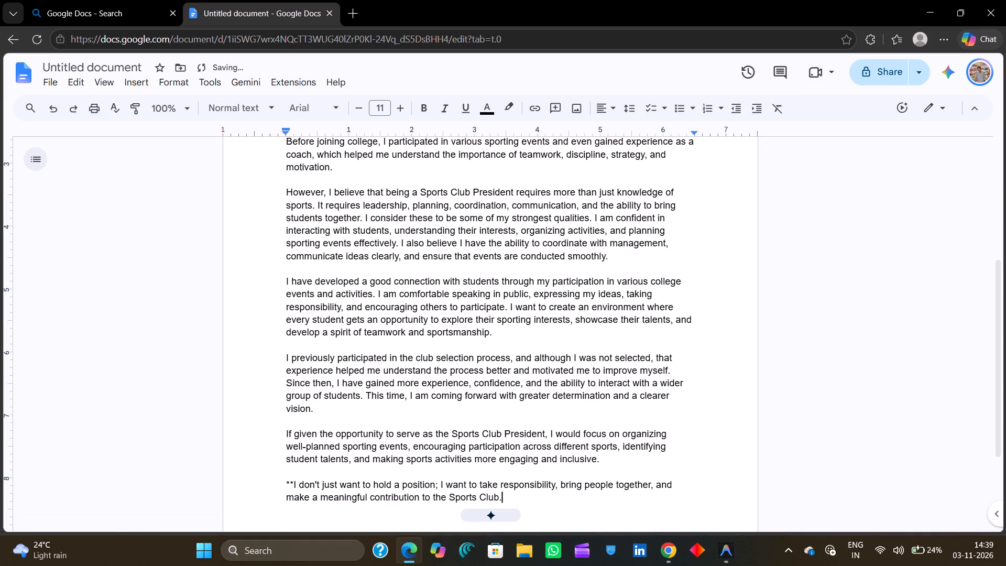
Delete the two asterisks at the start of the closing paragraph, before "I don't just want to hold a position".
{"action": "key", "text": "Up"}
{"action": "key", "text": "Left"}
{"action": "key", "text": "Left"}
{"action": "key", "text": "Left"}
{"action": "key", "text": "Left"}
{"action": "key", "text": "Left"}
{"action": "key", "text": "Left"}
{"action": "key", "text": "Left"}
{"action": "key", "text": "Left"}
{"action": "key", "text": "Left"}
{"action": "key", "text": "Left"}
{"action": "key", "text": "Left"}
{"action": "key", "text": "Left"}
{"action": "key", "text": "Left"}
{"action": "key", "text": "Left"}
{"action": "key", "text": "Left"}
{"action": "key", "text": "Left"}
{"action": "key", "text": "Left"}
{"action": "key", "text": "Left"}
{"action": "key", "text": "Left"}
{"action": "key", "text": "Left"}
{"action": "key", "text": "Left"}
{"action": "key", "text": "Left"}
{"action": "key", "text": "Left"}
{"action": "key", "text": "Left"}
{"action": "key", "text": "Left"}
{"action": "key", "text": "Left"}
{"action": "key", "text": "BackSpace"}
{"action": "key", "text": "BackSpace"}
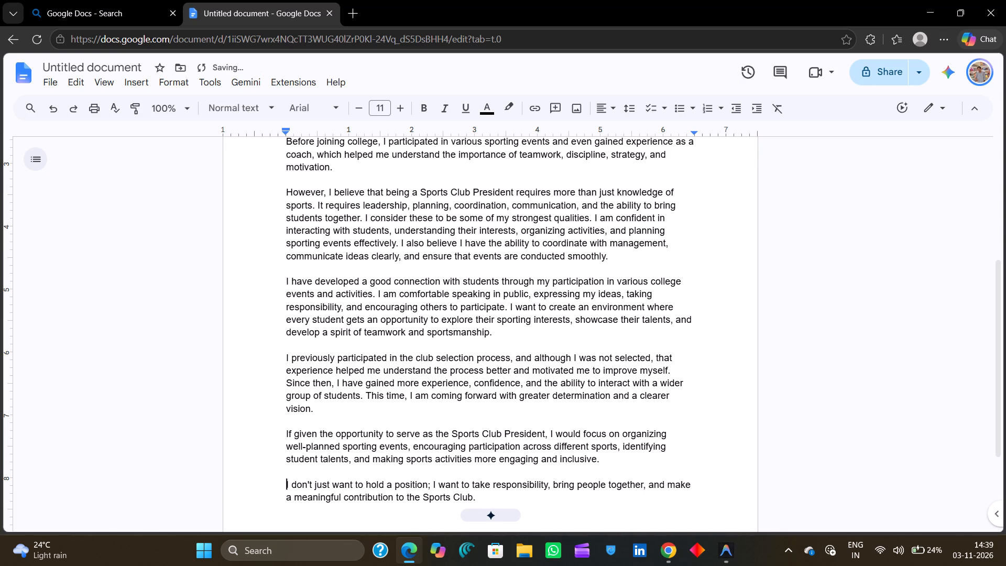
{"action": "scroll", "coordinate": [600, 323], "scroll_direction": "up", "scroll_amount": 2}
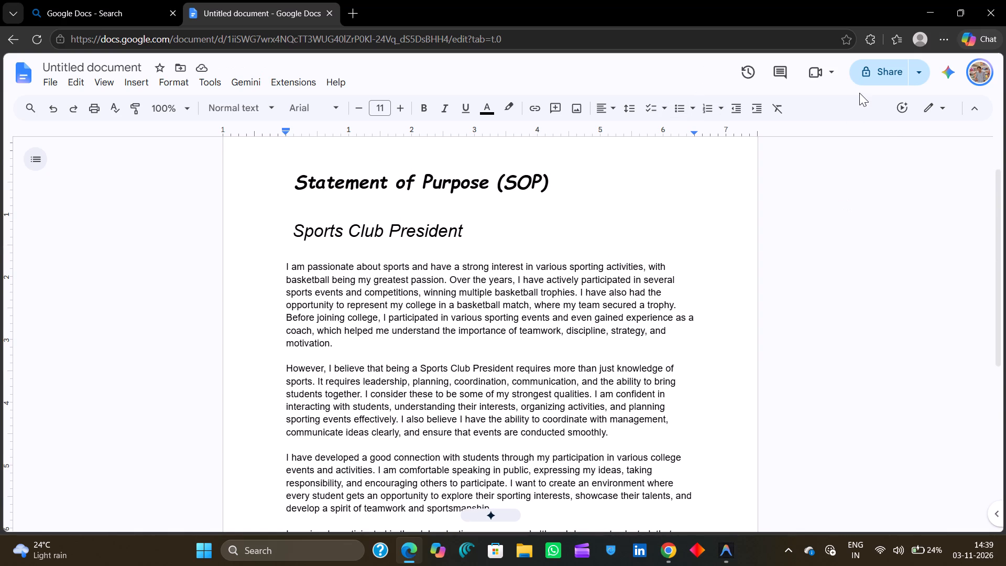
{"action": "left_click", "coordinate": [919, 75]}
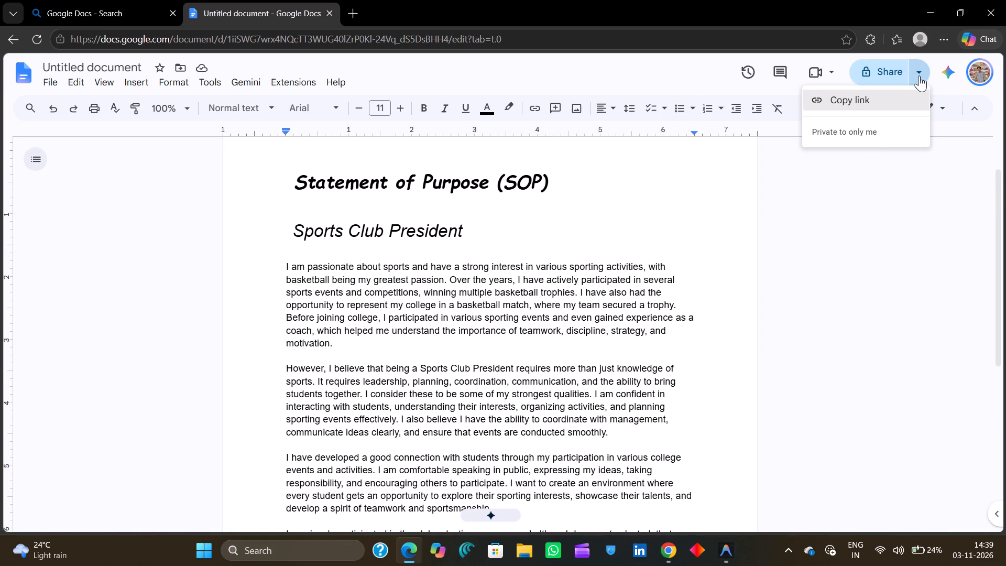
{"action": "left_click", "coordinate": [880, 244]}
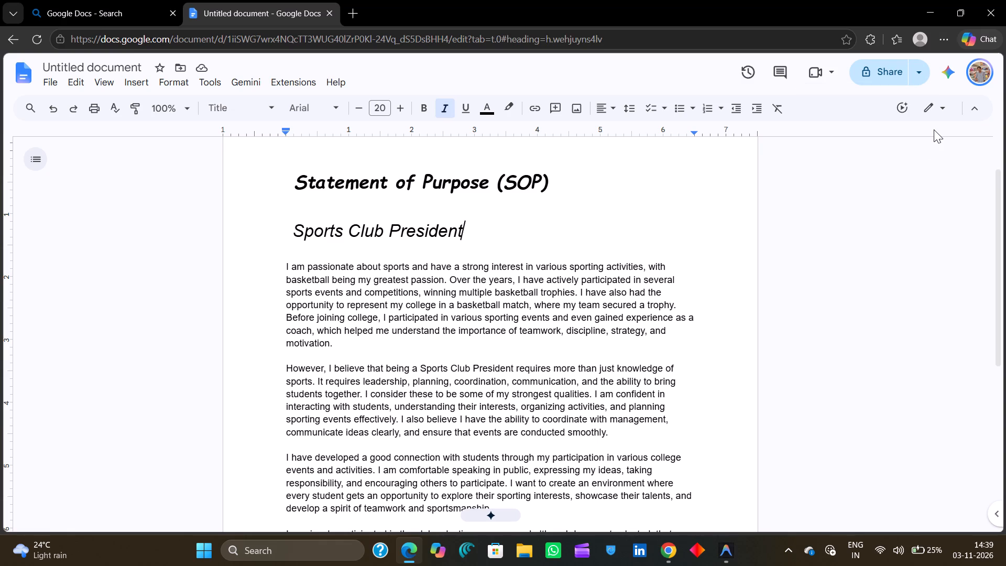
Switch the document back to viewing mode.
{"action": "left_click", "coordinate": [950, 107]}
{"action": "left_click", "coordinate": [872, 198]}
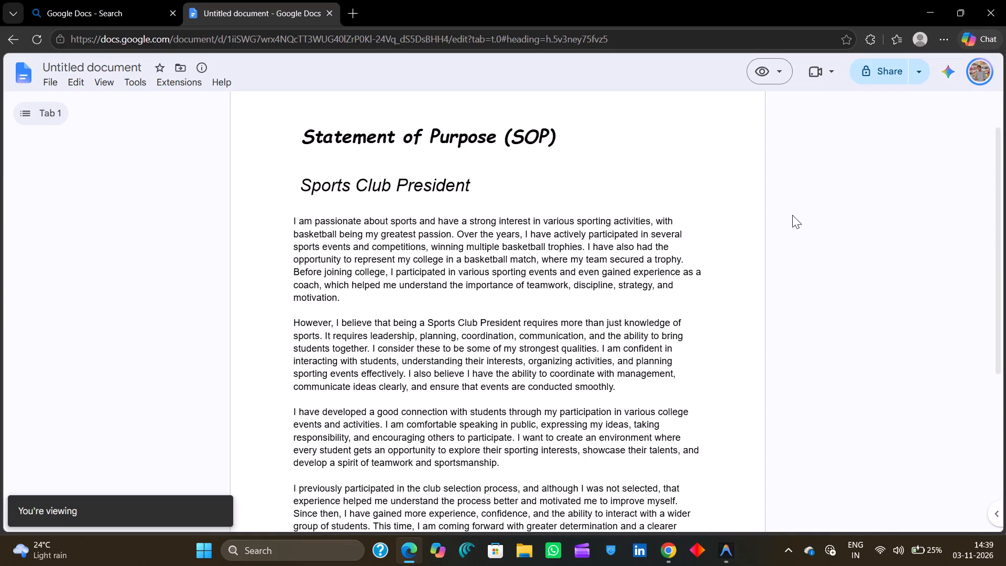
Set the document's general access to Anyone with the link in its sharing settings.
{"action": "scroll", "coordinate": [792, 215], "scroll_direction": "down", "scroll_amount": 2}
{"action": "left_click", "coordinate": [892, 63]}
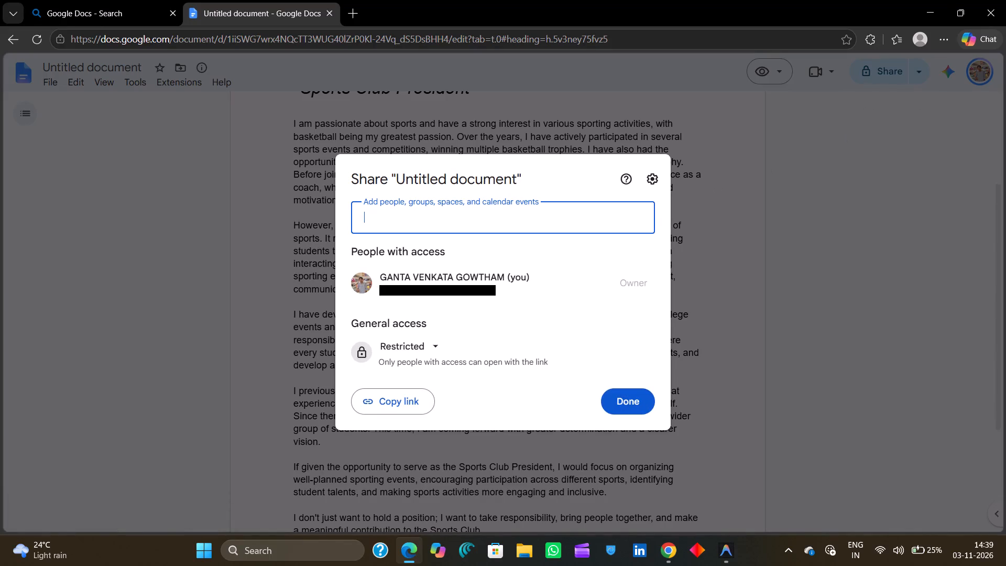
{"action": "left_click", "coordinate": [423, 363]}
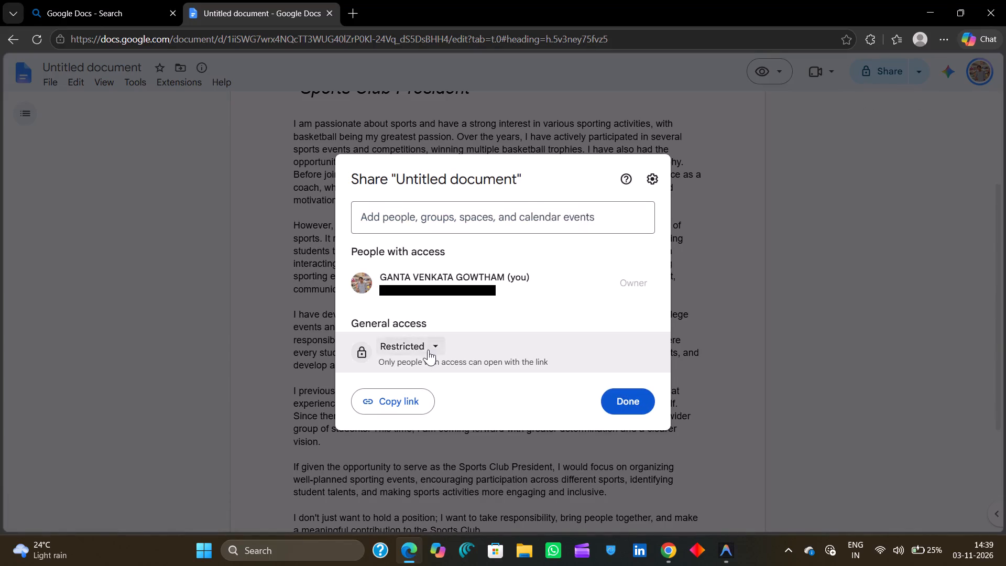
{"action": "left_click", "coordinate": [434, 347]}
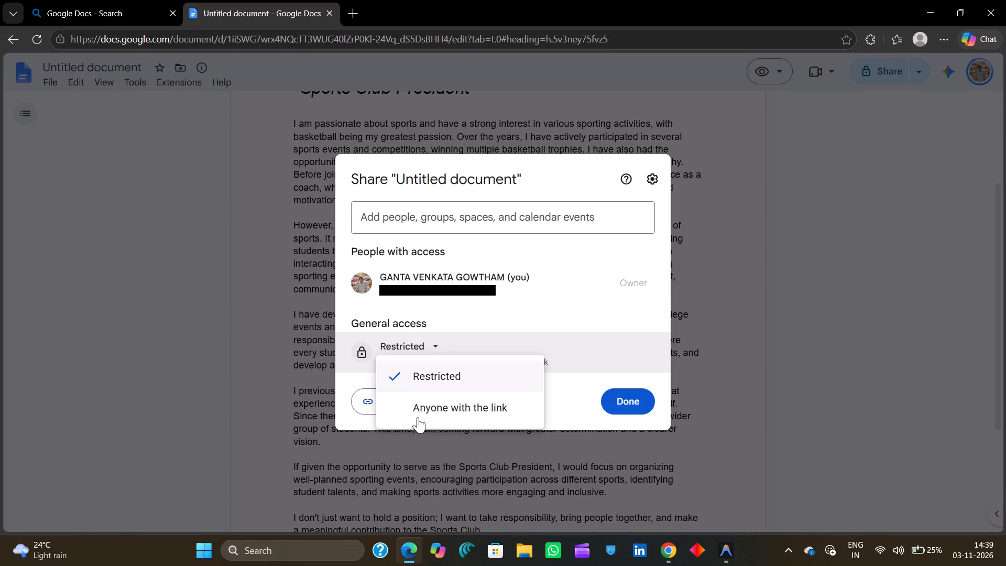
{"action": "left_click", "coordinate": [431, 413]}
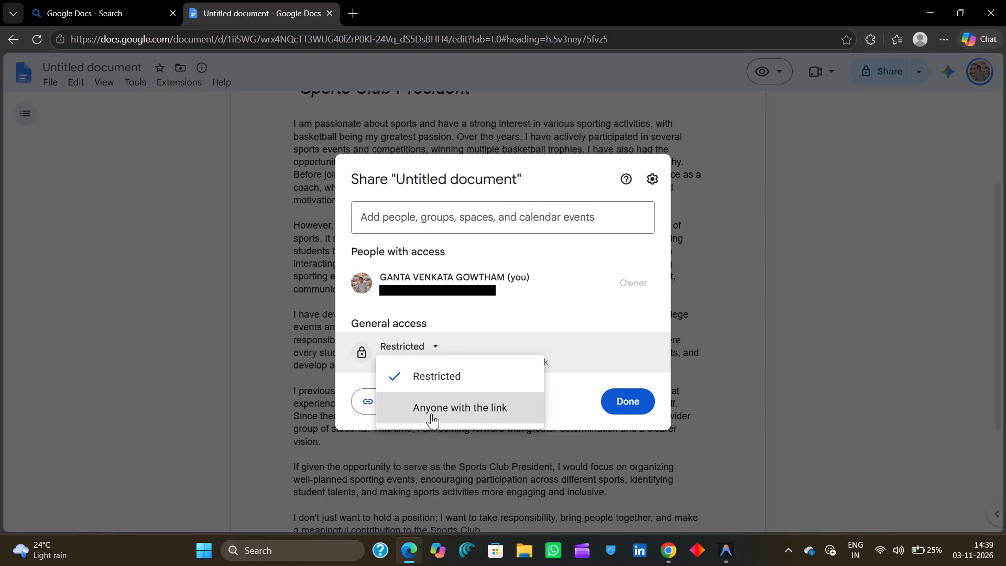
{"action": "left_click", "coordinate": [613, 406]}
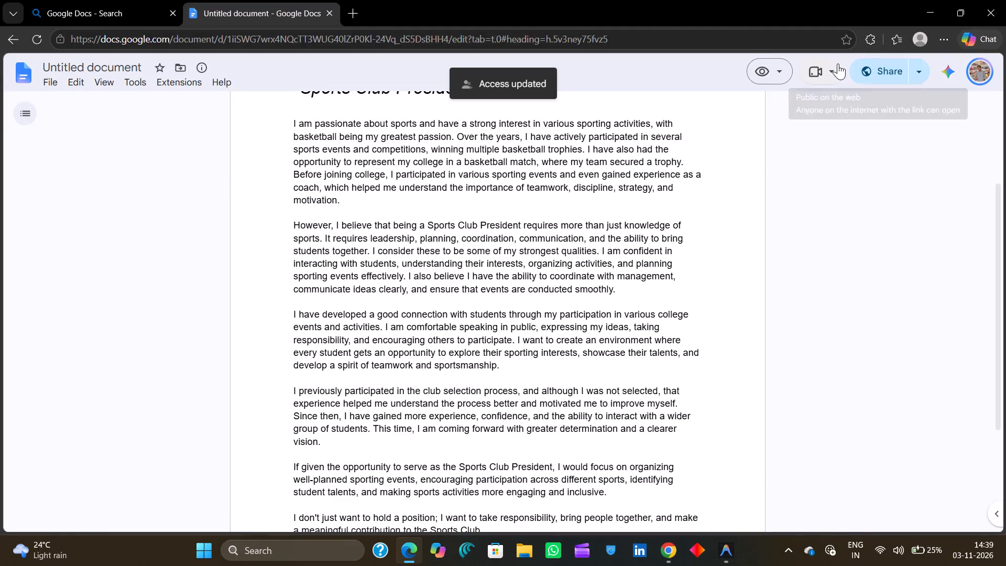
Reopen the document's sharing settings.
{"action": "left_click", "coordinate": [871, 68]}
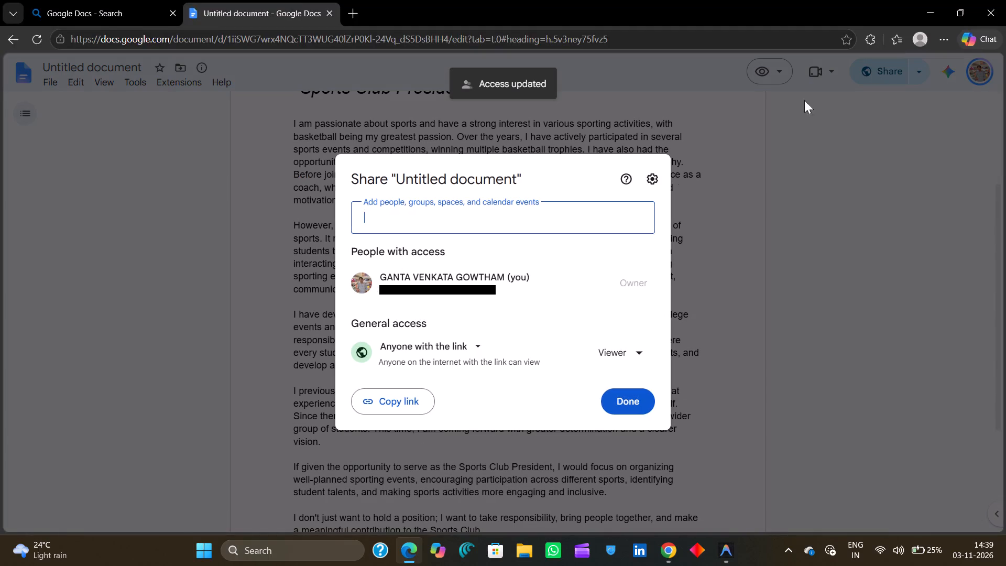
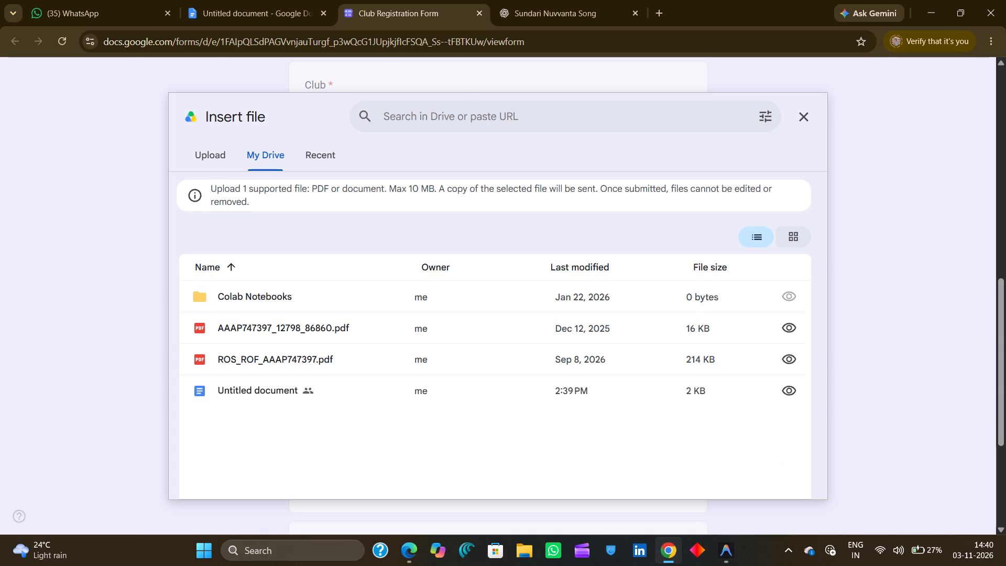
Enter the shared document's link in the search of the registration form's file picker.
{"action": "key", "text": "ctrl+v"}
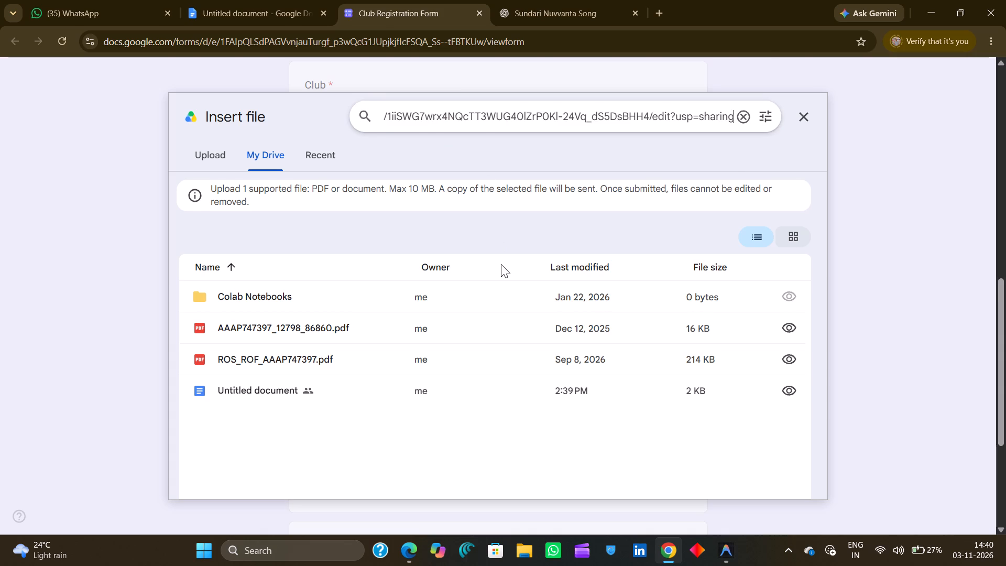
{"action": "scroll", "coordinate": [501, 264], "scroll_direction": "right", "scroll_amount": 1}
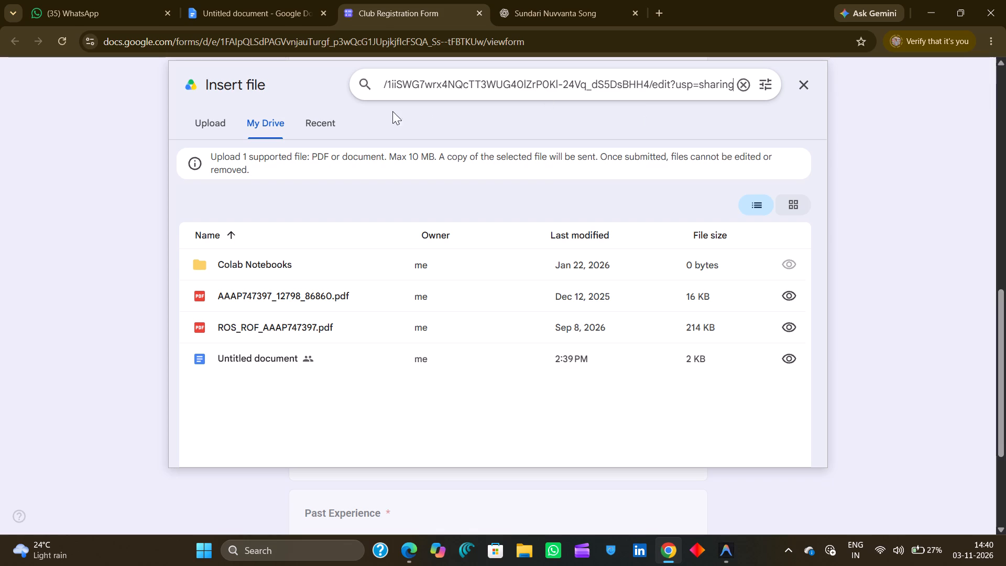
Look through the recent Drive files in the form's file picker for the Statement of Purpose document.
{"action": "left_click", "coordinate": [326, 123]}
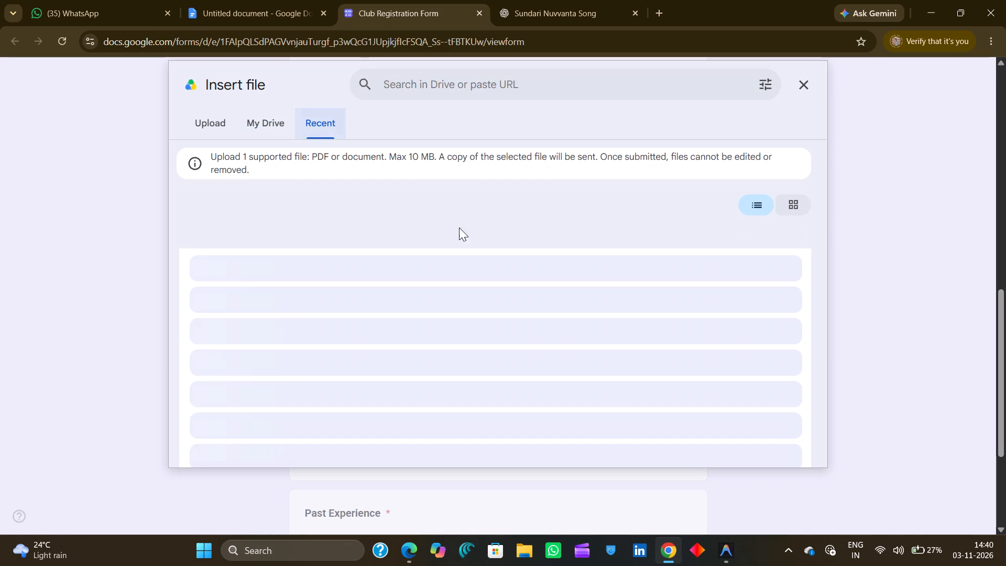
{"action": "scroll", "coordinate": [484, 253], "scroll_direction": "down", "scroll_amount": 4}
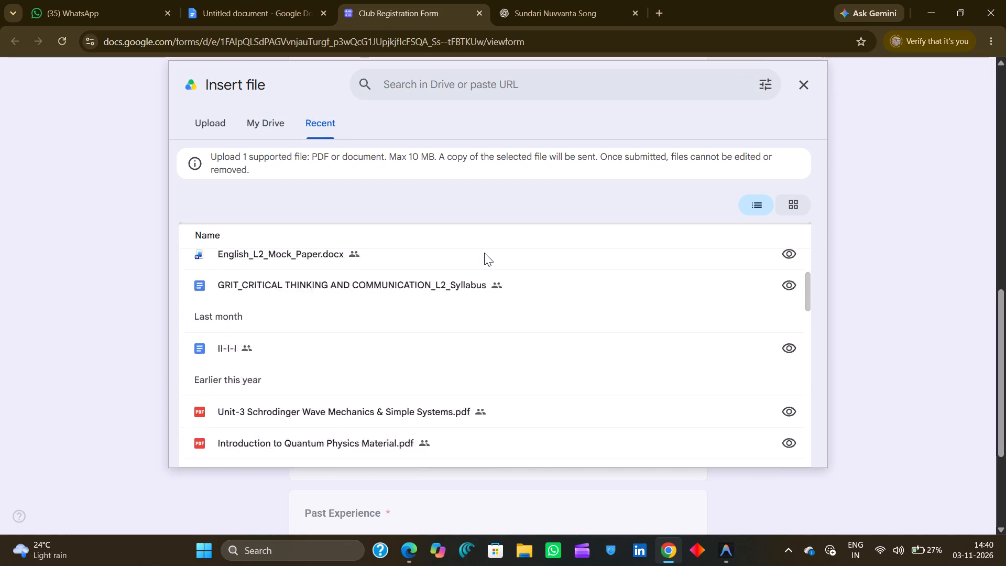
{"action": "scroll", "coordinate": [484, 253], "scroll_direction": "down", "scroll_amount": 10}
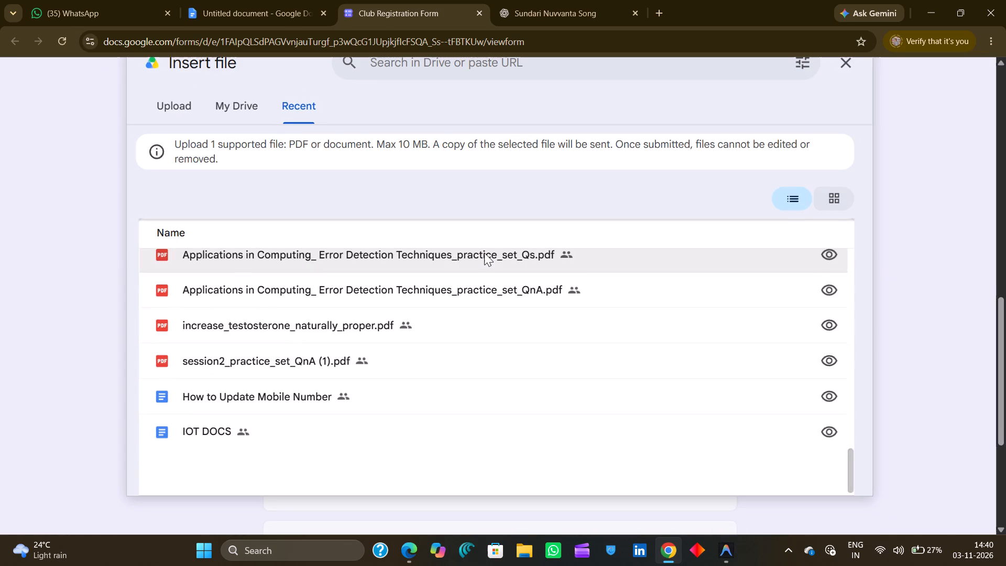
{"action": "scroll", "coordinate": [484, 253], "scroll_direction": "up", "scroll_amount": 10}
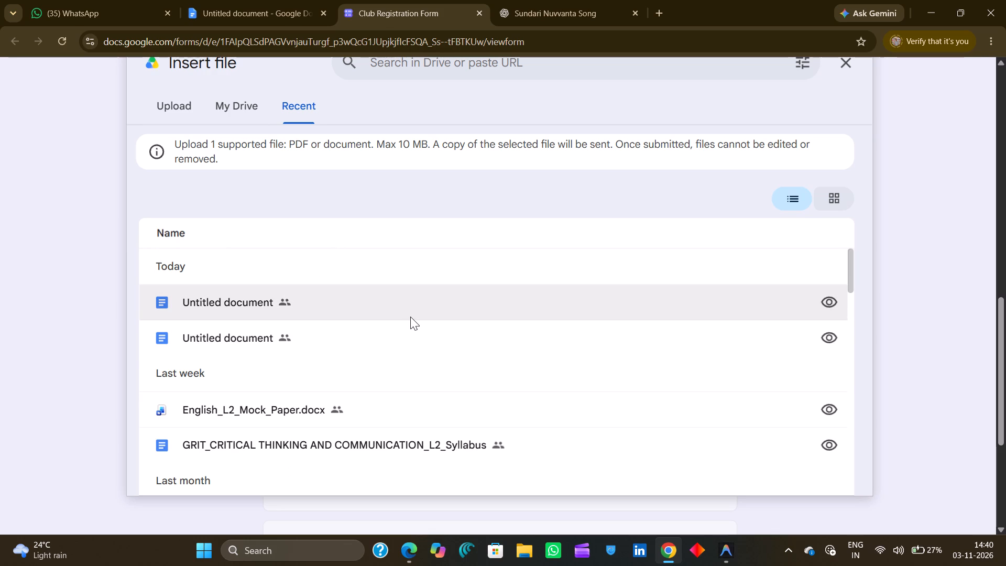
Preview the first Untitled document listed under Today and attach it to the form's Statements of Purpose (SoPs) question.
{"action": "left_click", "coordinate": [827, 307]}
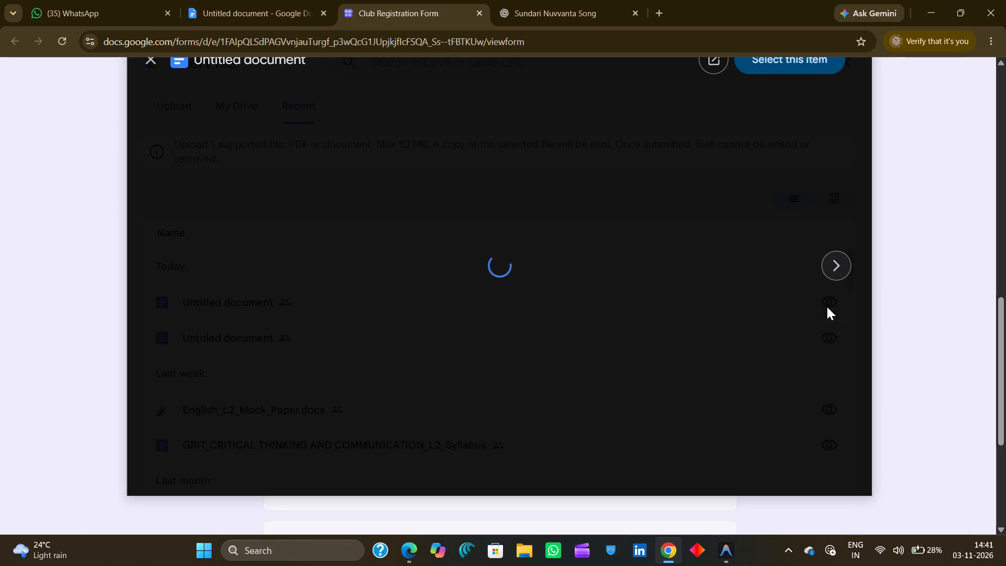
{"action": "scroll", "coordinate": [720, 305], "scroll_direction": "up", "scroll_amount": 1}
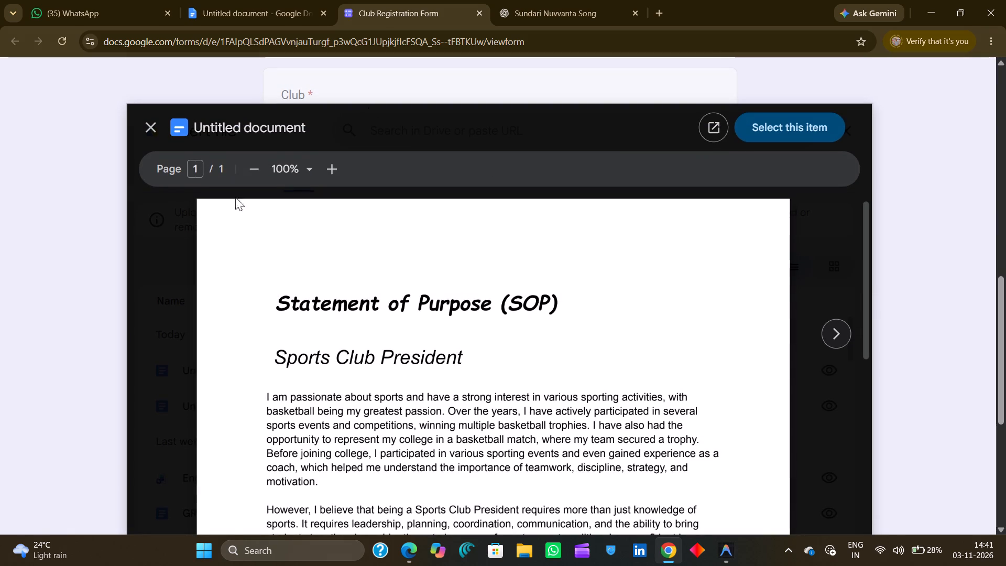
{"action": "scroll", "coordinate": [365, 266], "scroll_direction": "down", "scroll_amount": 2}
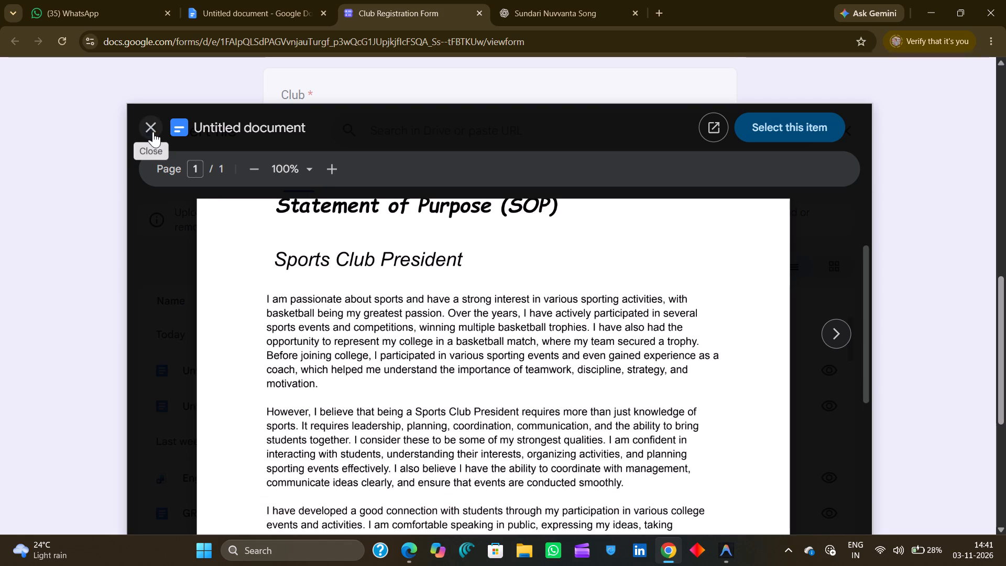
{"action": "left_click", "coordinate": [153, 129]}
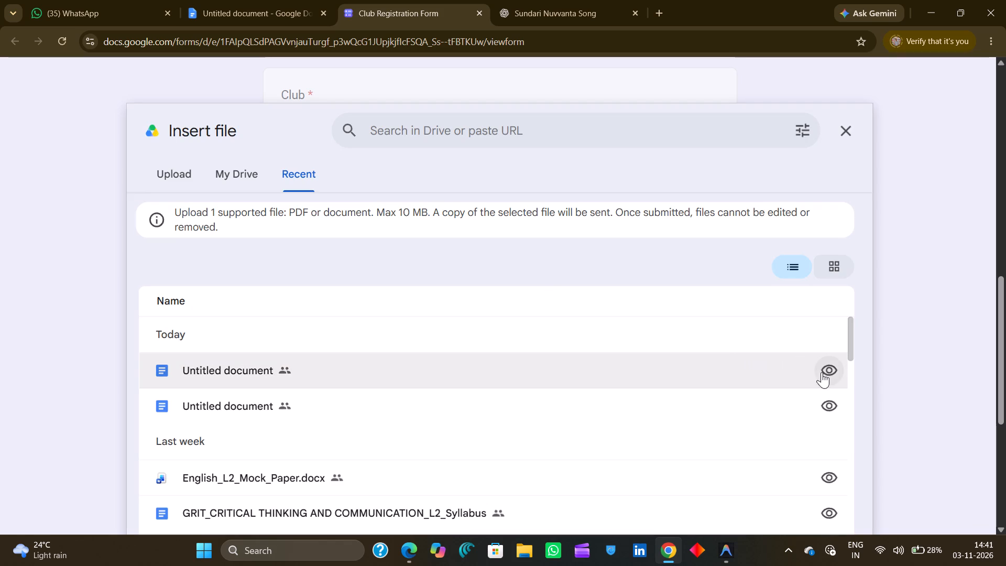
{"action": "left_click", "coordinate": [835, 377]}
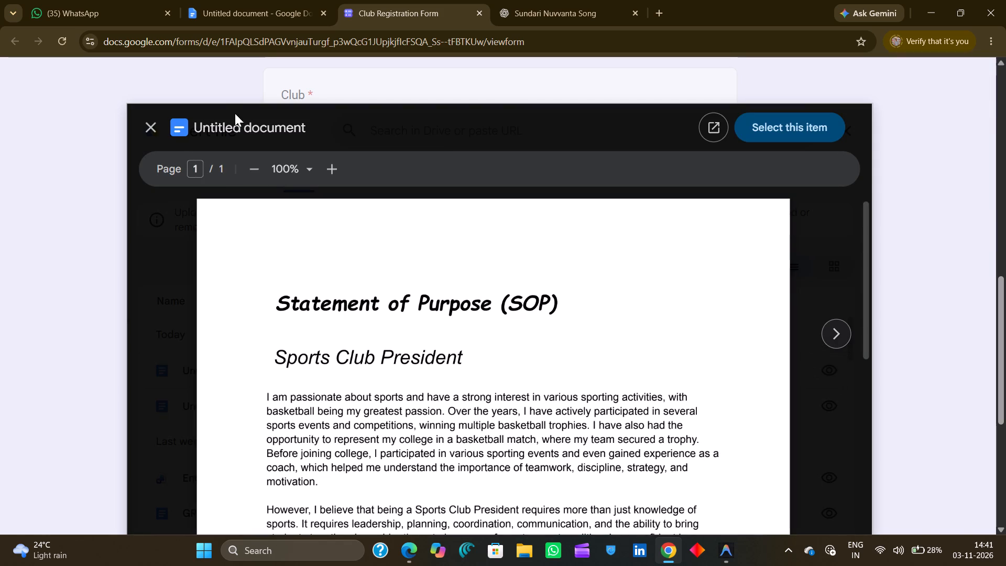
{"action": "left_click", "coordinate": [146, 135]}
{"action": "double_click", "coordinate": [255, 363]}
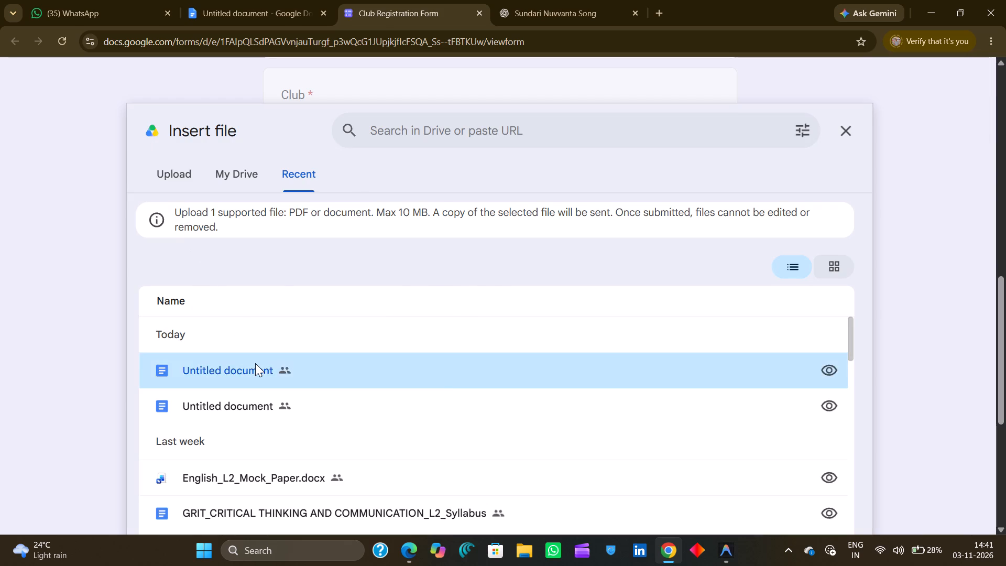
Start the answer to the form's "What Motivates you for this Role" question.
{"action": "scroll", "coordinate": [437, 430], "scroll_direction": "down", "scroll_amount": 3}
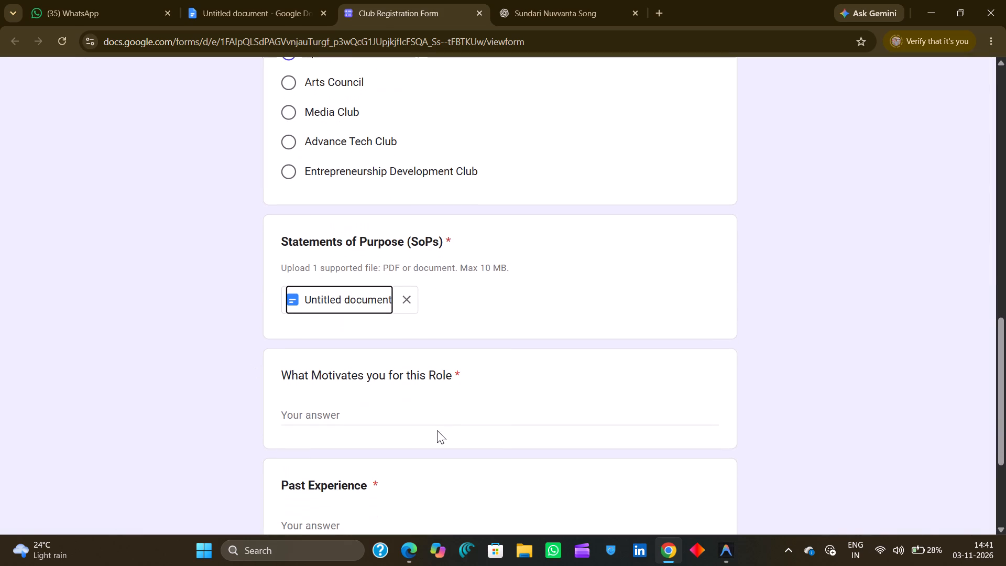
{"action": "left_click", "coordinate": [390, 401]}
{"action": "left_click", "coordinate": [380, 407]}
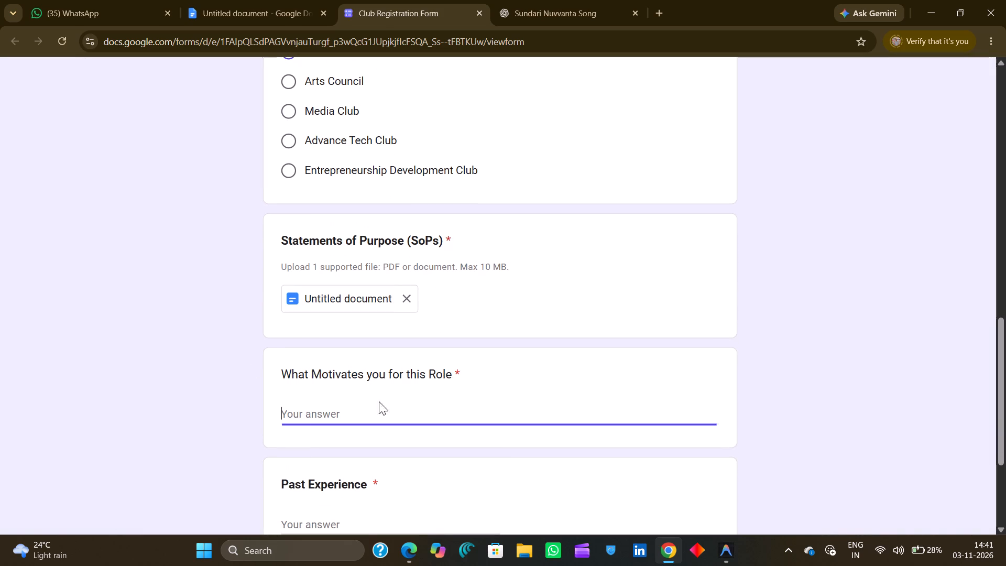
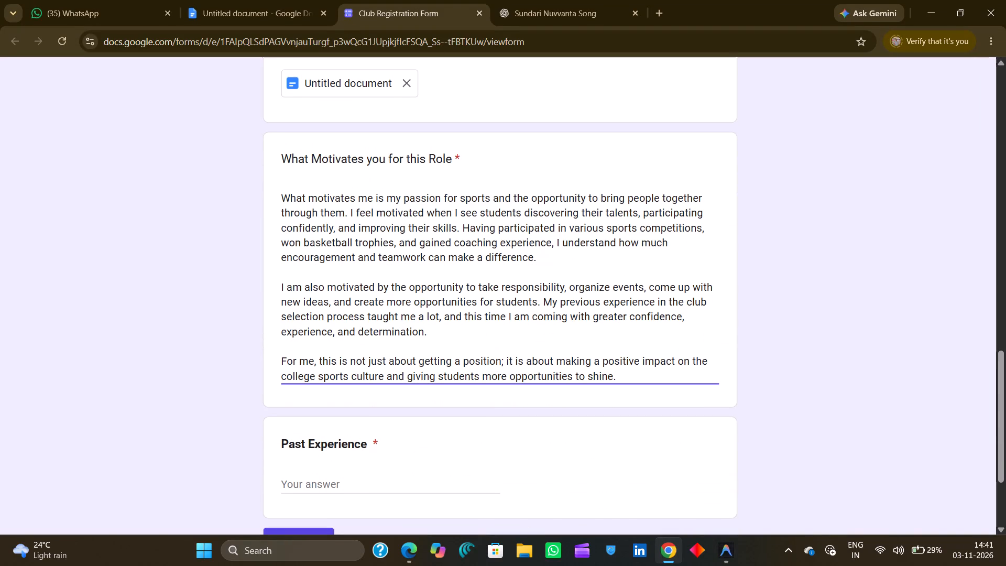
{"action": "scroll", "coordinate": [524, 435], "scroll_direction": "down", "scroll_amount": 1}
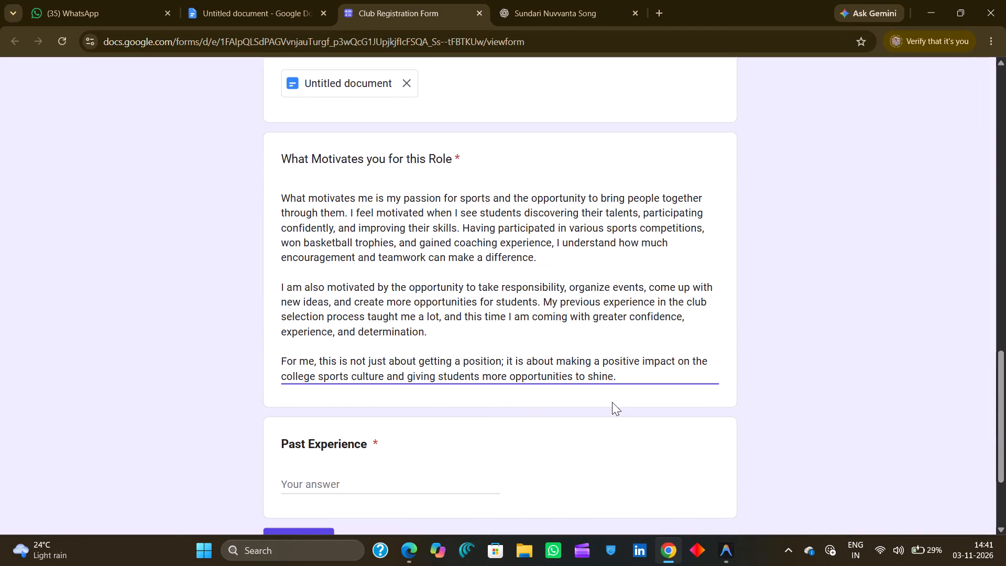
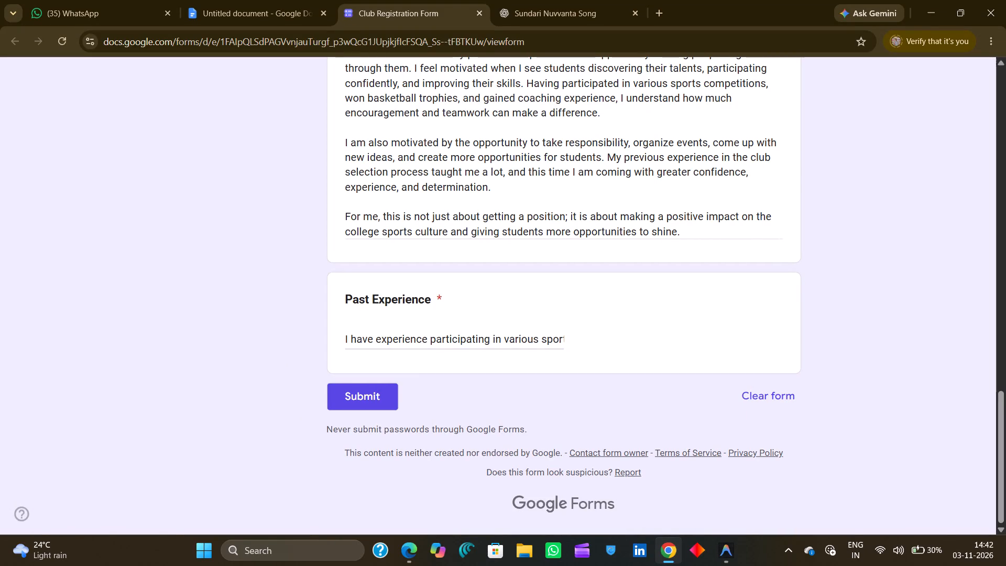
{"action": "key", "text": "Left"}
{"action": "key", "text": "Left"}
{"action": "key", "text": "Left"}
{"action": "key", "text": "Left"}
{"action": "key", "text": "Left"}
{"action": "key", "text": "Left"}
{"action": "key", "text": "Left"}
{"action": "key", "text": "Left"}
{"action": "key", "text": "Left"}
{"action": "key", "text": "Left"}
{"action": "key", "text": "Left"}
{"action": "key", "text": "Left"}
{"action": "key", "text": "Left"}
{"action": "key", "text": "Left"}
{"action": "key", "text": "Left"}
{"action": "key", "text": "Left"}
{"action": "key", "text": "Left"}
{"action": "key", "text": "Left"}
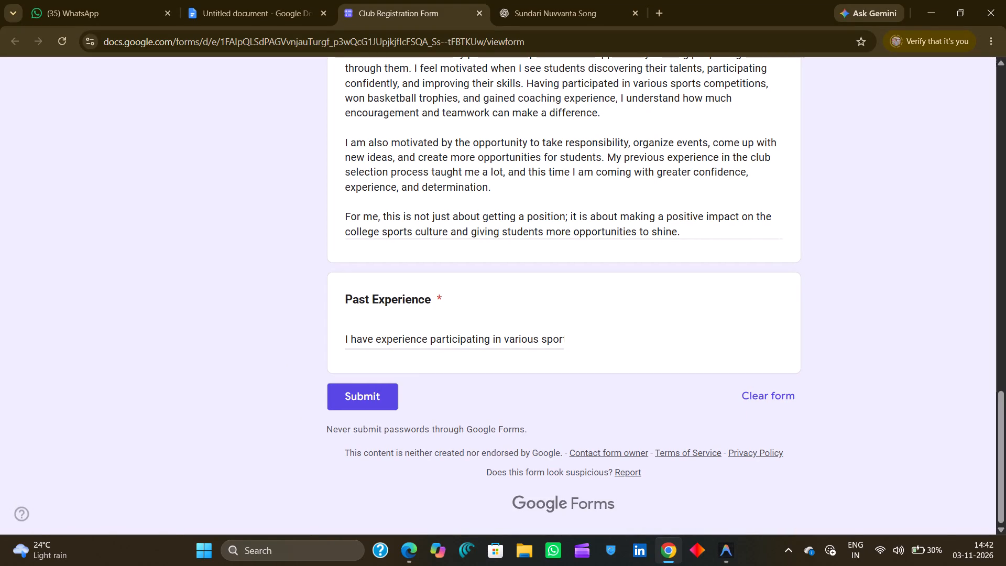
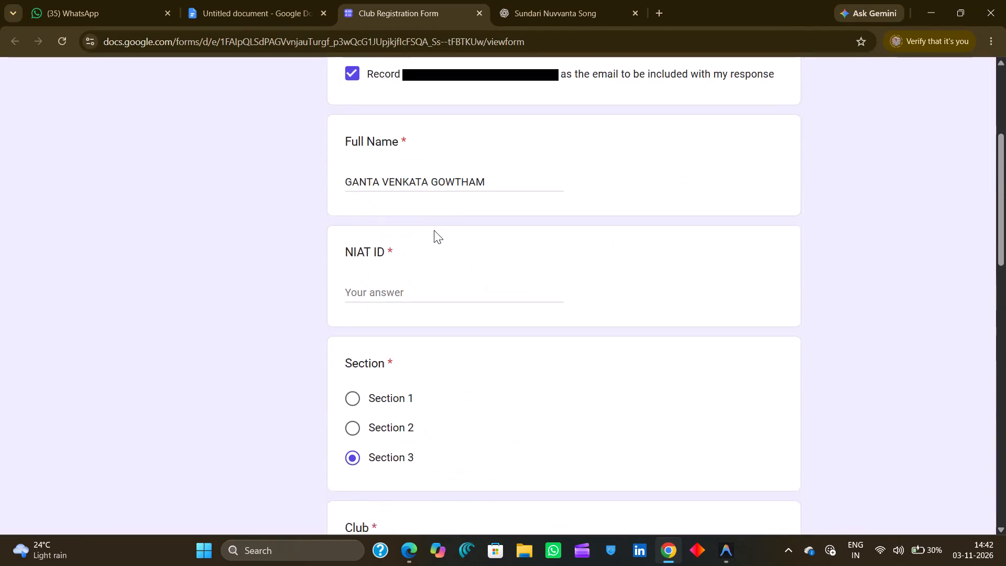
Search Google in a new tab for "nxtwave revolutionizing the job market" and open the NxtWave learning portal at learning.ccbp.in.
{"action": "scroll", "coordinate": [434, 230], "scroll_direction": "up", "scroll_amount": 1}
{"action": "left_click", "coordinate": [399, 307]}
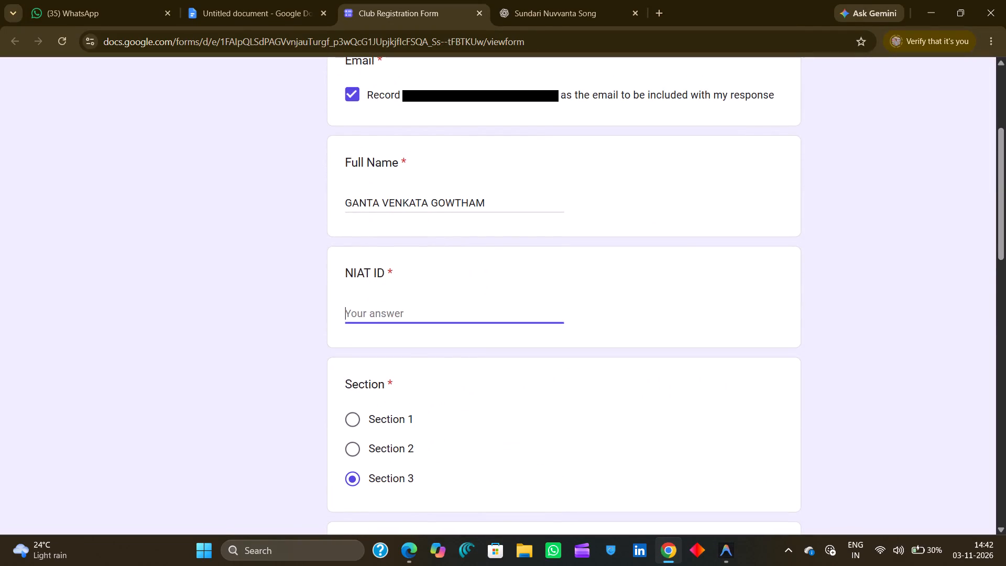
{"action": "left_click", "coordinate": [658, 15]}
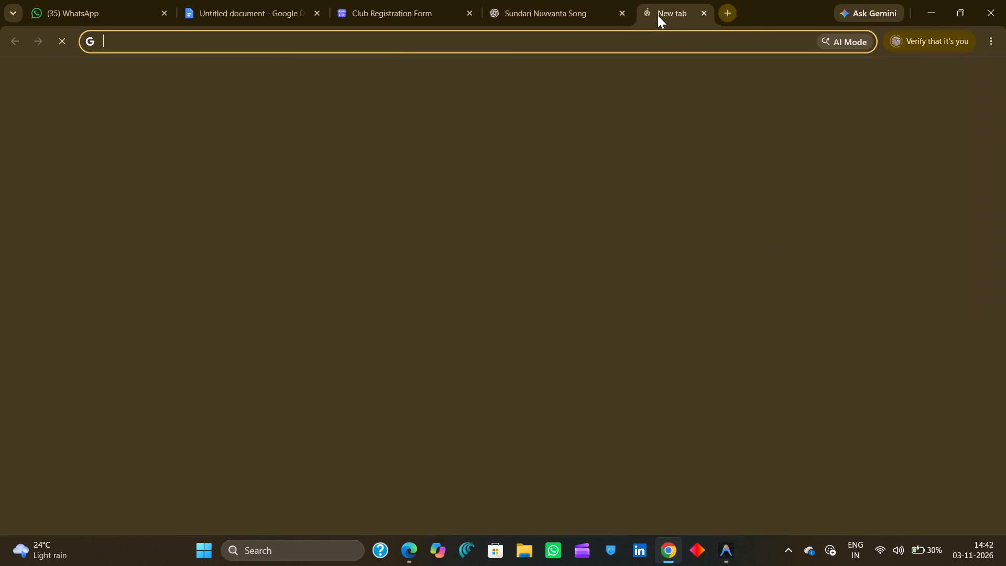
{"action": "left_click", "coordinate": [437, 251]}
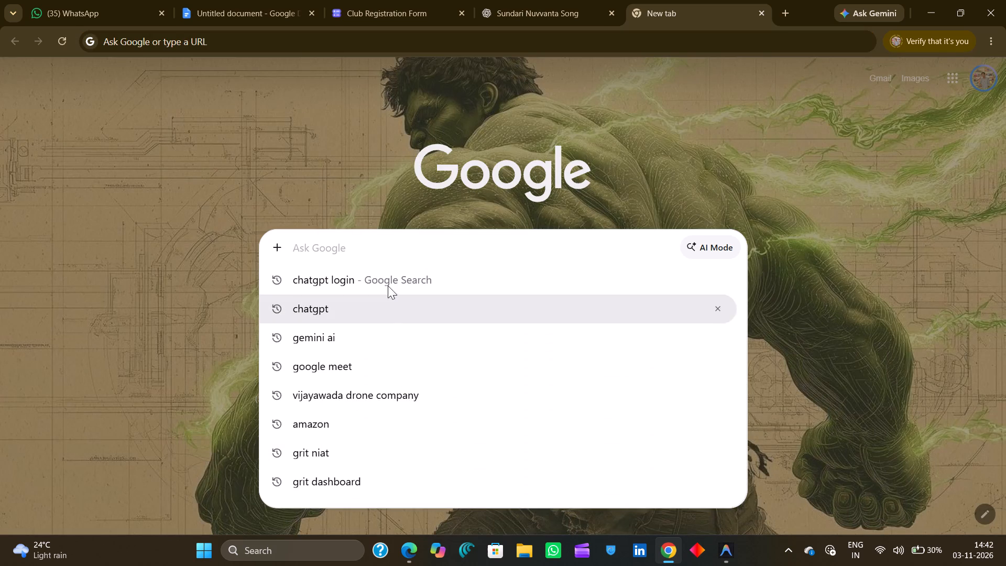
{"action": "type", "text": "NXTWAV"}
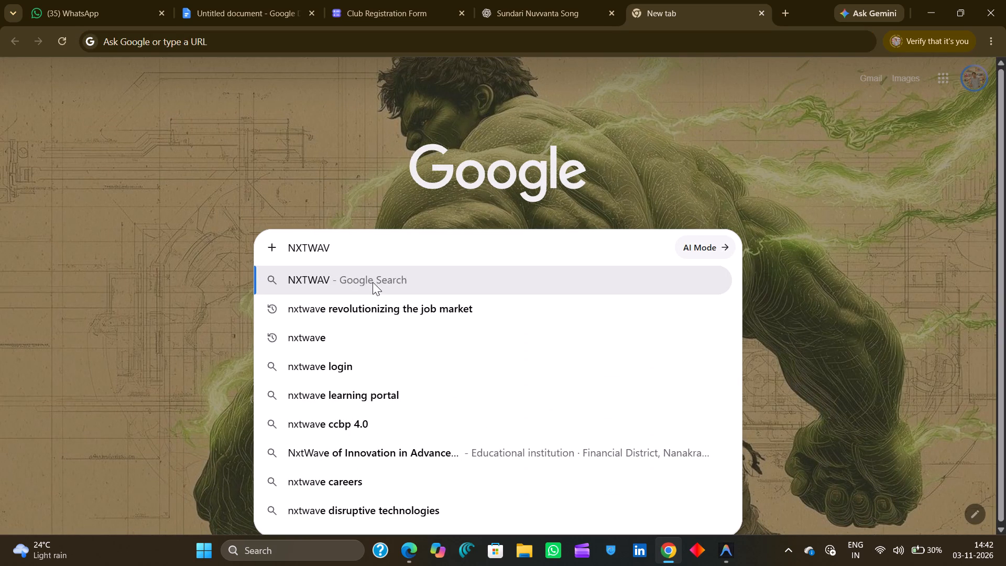
{"action": "left_click", "coordinate": [373, 301]}
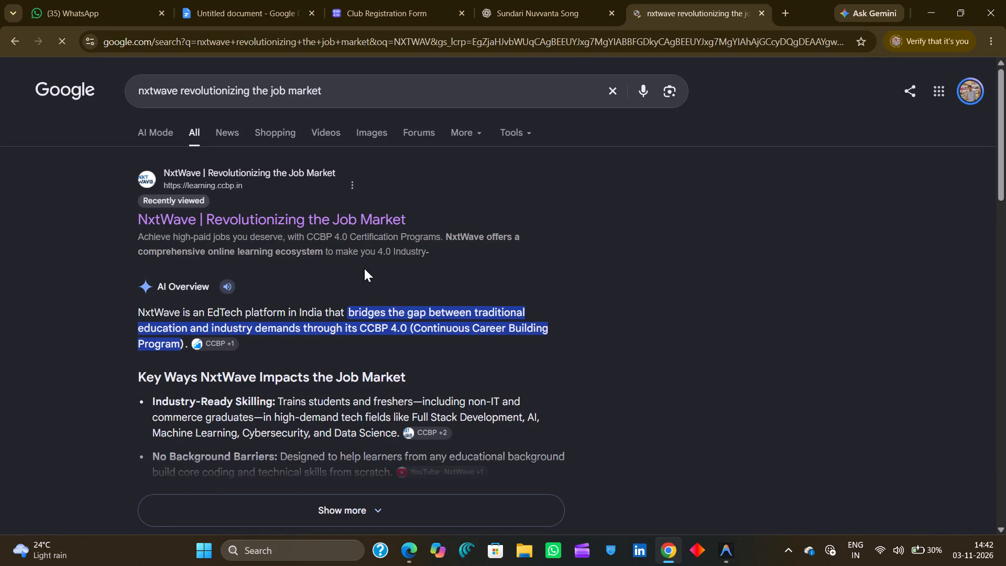
{"action": "left_click", "coordinate": [365, 214]}
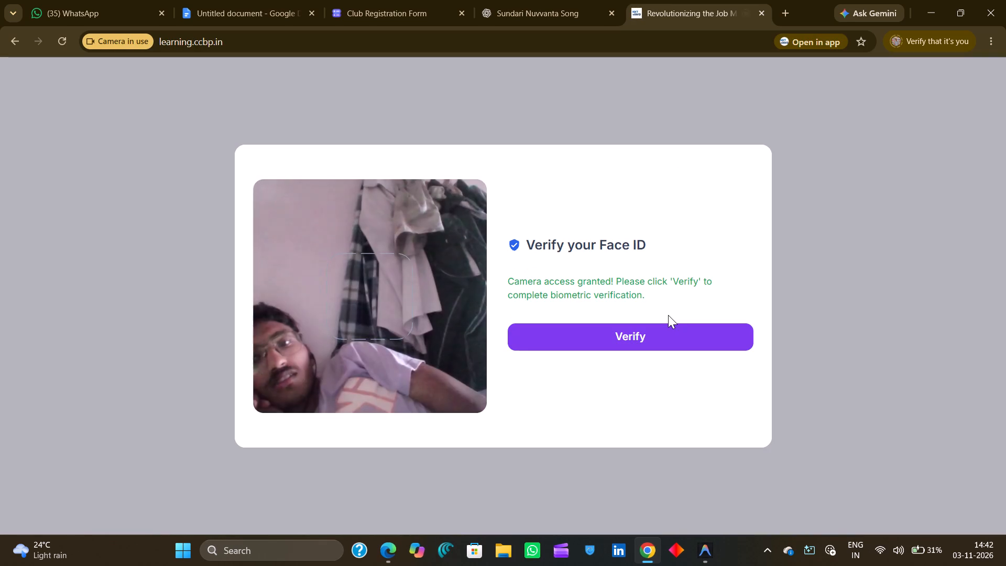
Complete the Face ID verification to enter the NxtWave learning portal.
{"action": "left_click", "coordinate": [664, 317]}
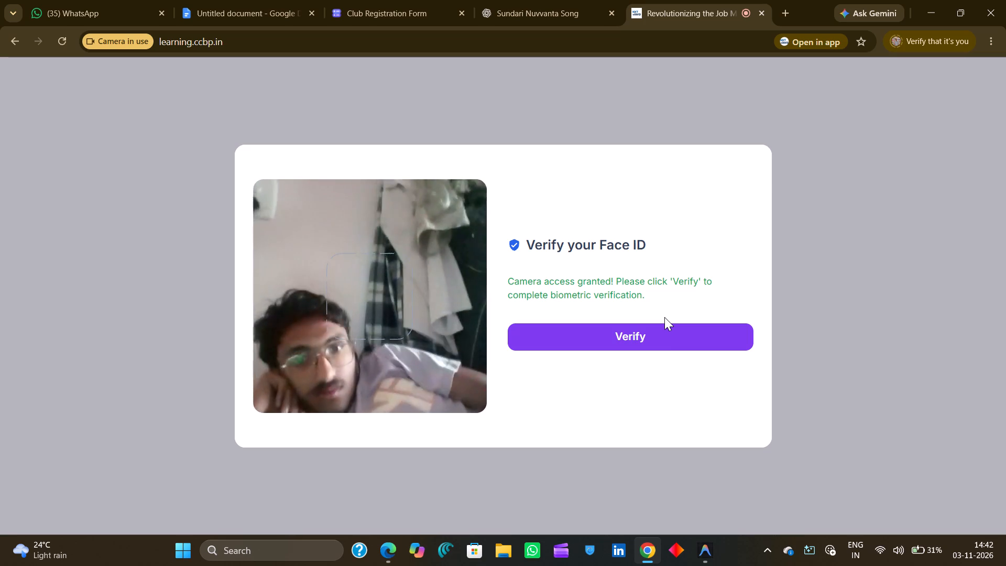
{"action": "left_click", "coordinate": [664, 335]}
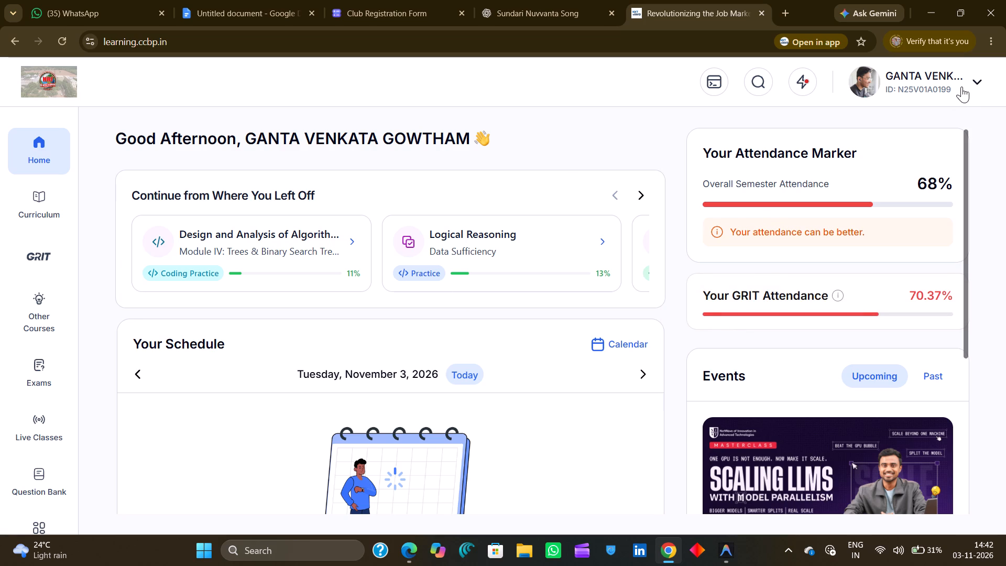
Copy the student ID shown under the profile name on the portal's home page.
{"action": "left_click_drag", "start_coordinate": [957, 86], "coordinate": [898, 97]}
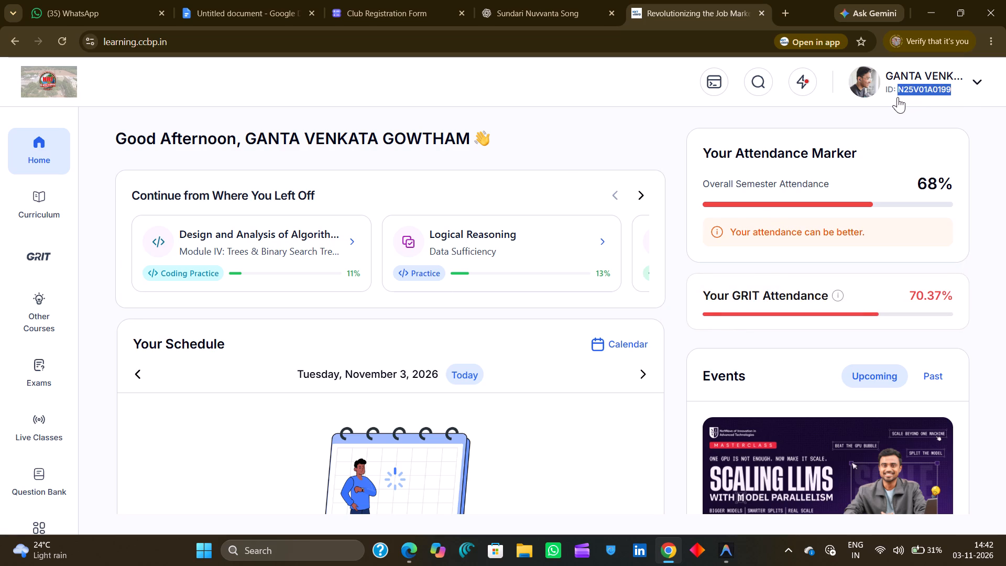
{"action": "left_click_drag", "start_coordinate": [898, 97], "coordinate": [897, 94]}
{"action": "left_click_drag", "start_coordinate": [897, 94], "coordinate": [898, 92]}
{"action": "key", "text": "ctrl+c"}
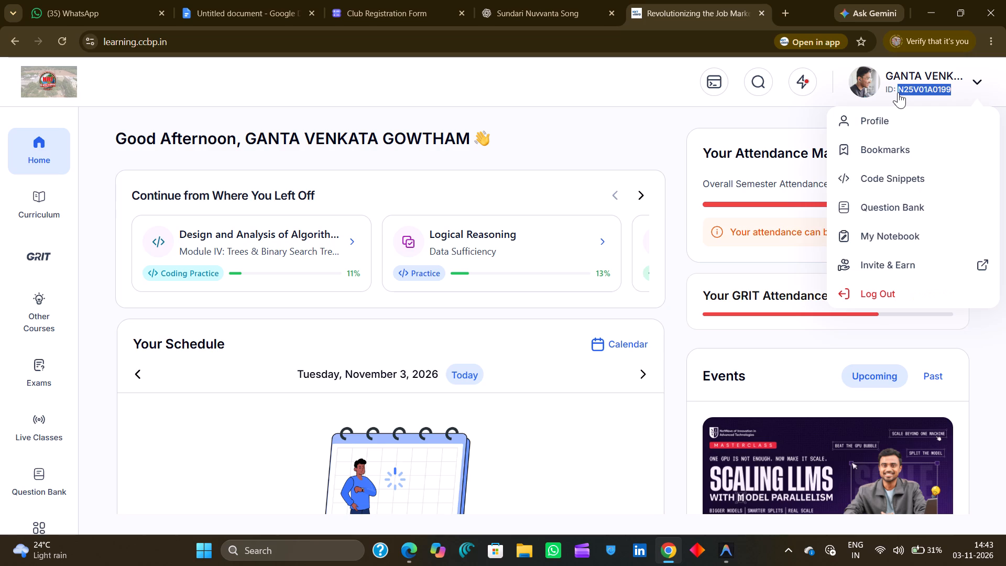
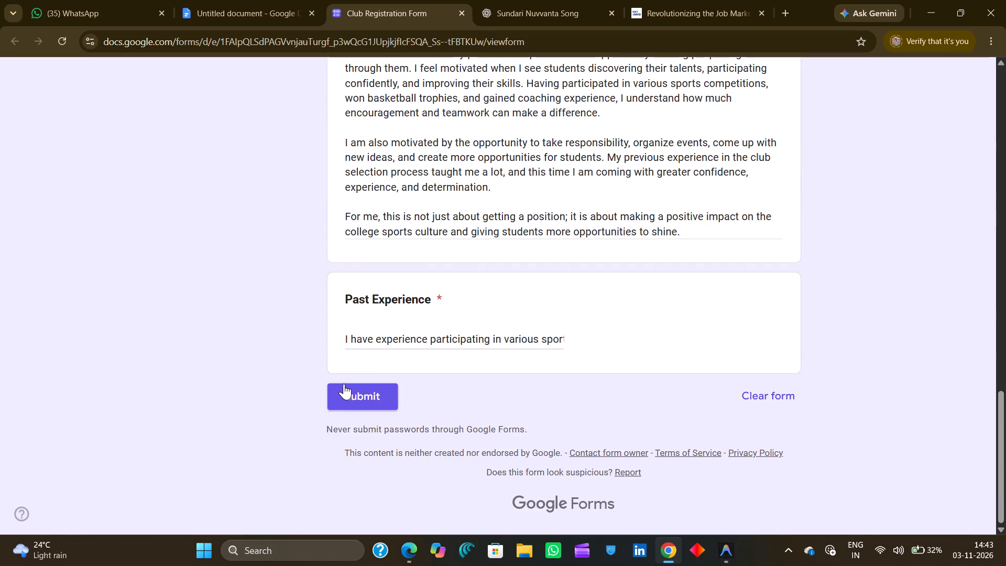
Submit the completed Club Registration Form.
{"action": "left_click", "coordinate": [345, 383]}
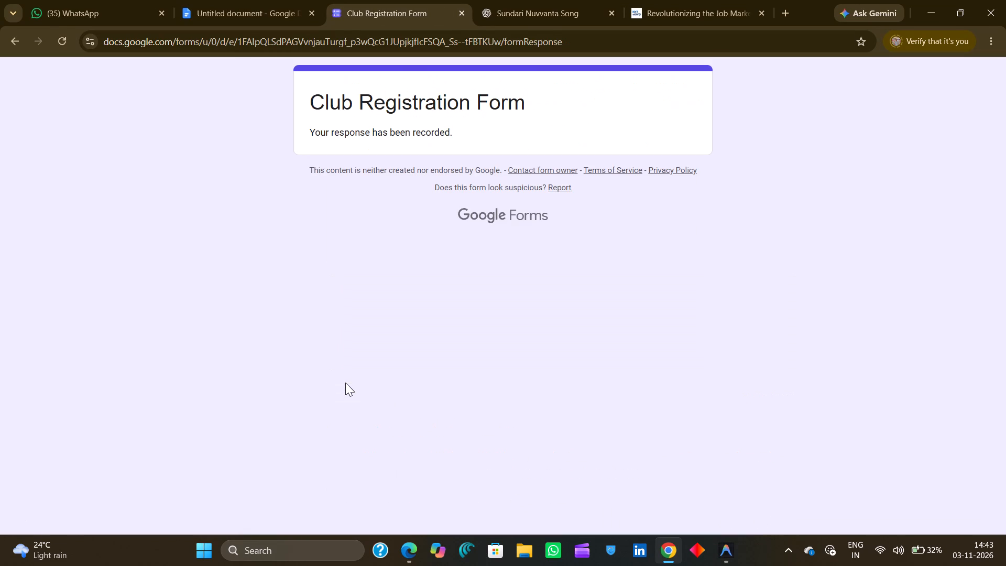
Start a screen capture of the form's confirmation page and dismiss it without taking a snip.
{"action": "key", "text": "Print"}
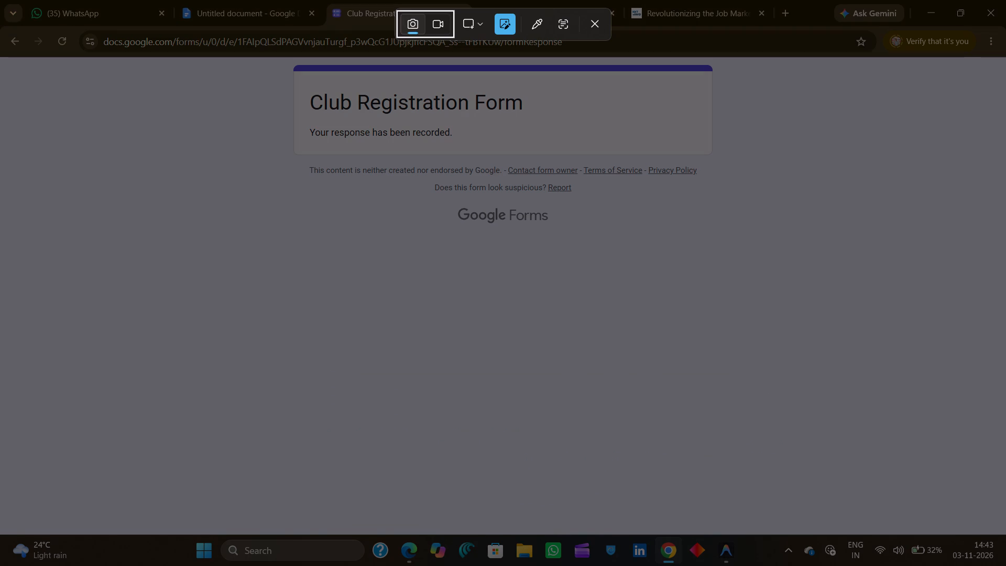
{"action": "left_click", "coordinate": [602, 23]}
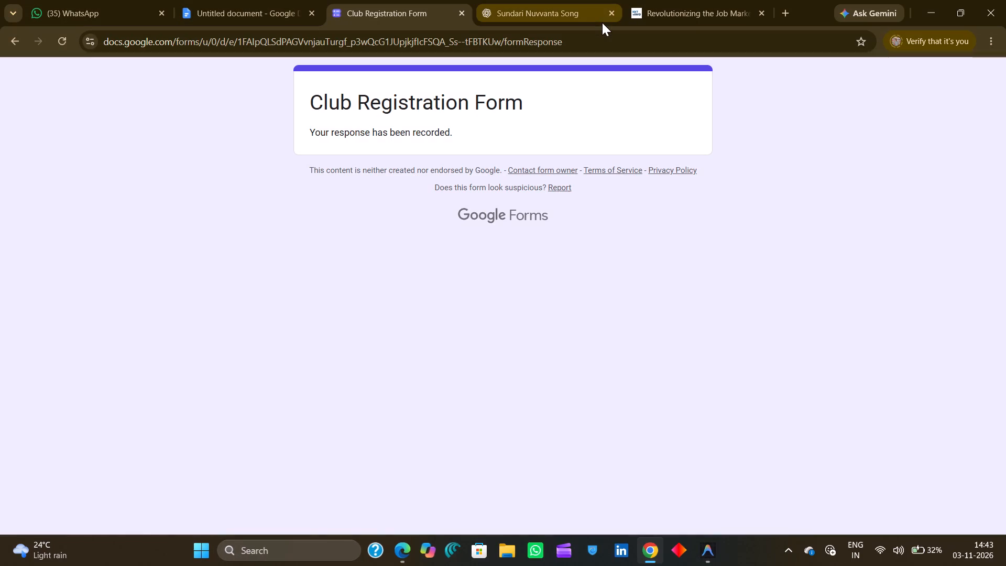